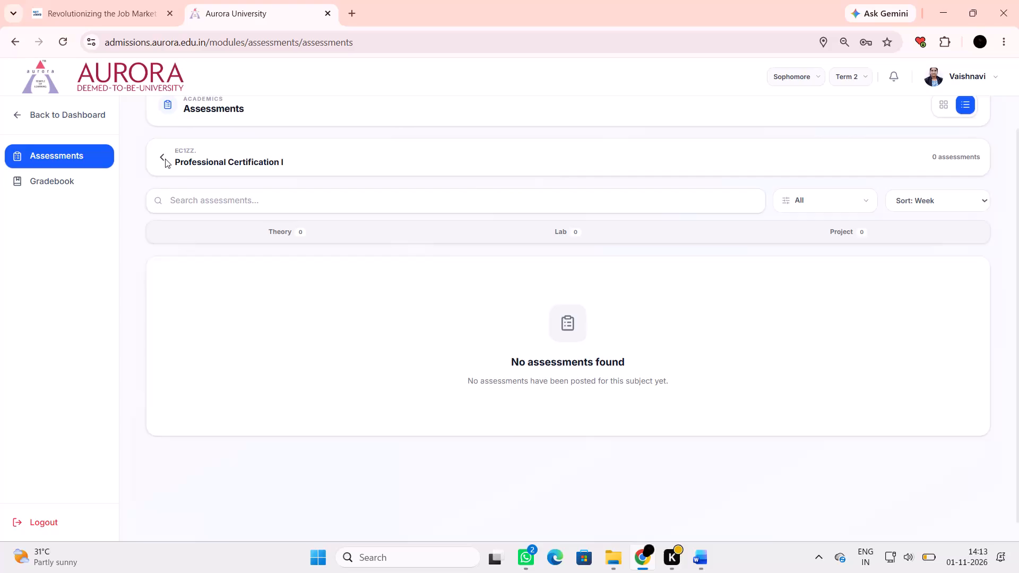
Upload BDF_Lab_Report_1 from the BDF folder as the Lab Report 1 submission for Backend Development Fundamentals.
{"action": "left_click", "coordinate": [165, 159]}
{"action": "left_click", "coordinate": [515, 364]}
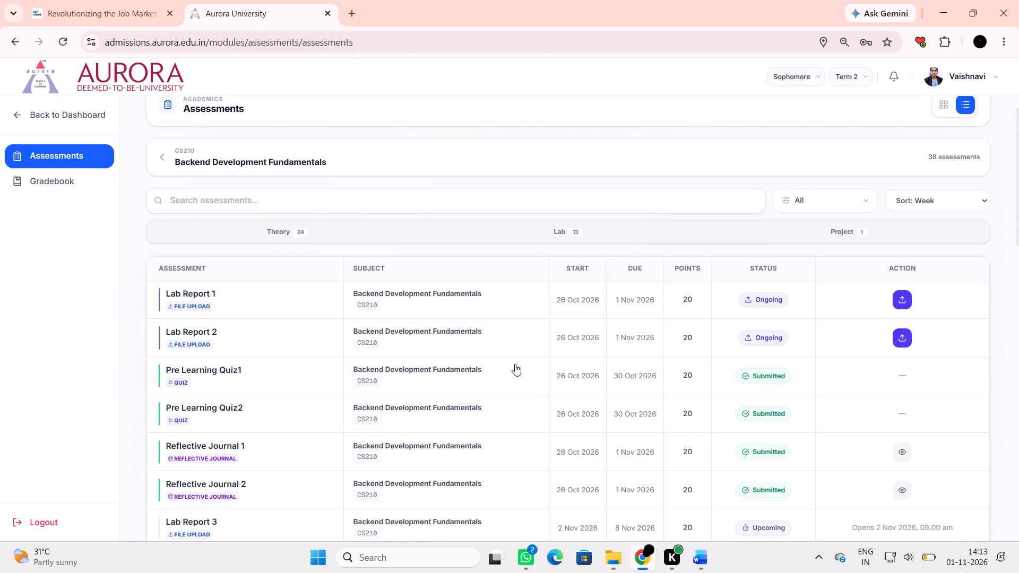
{"action": "scroll", "coordinate": [430, 321], "scroll_direction": "down", "scroll_amount": 1}
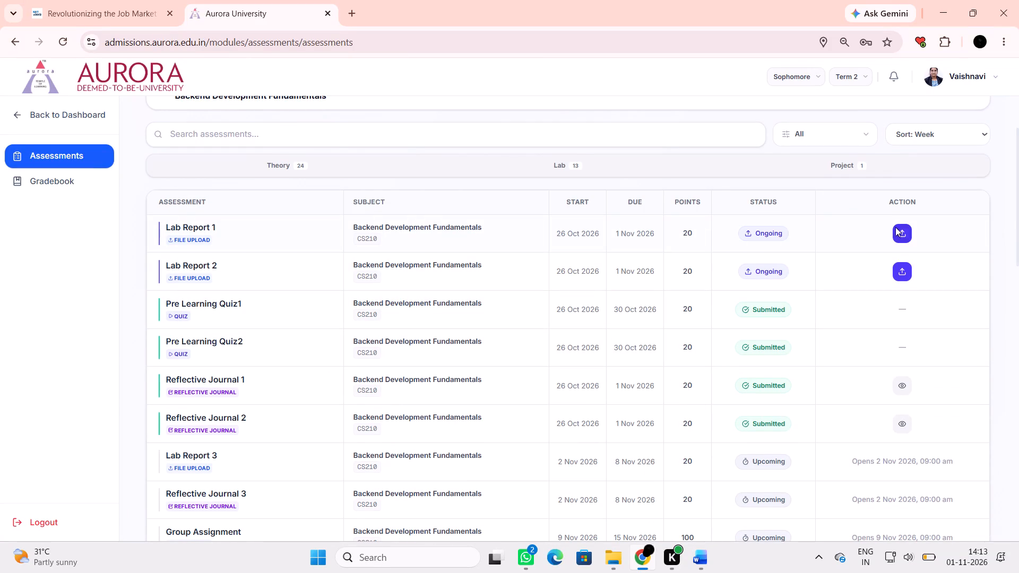
{"action": "left_click", "coordinate": [896, 228]}
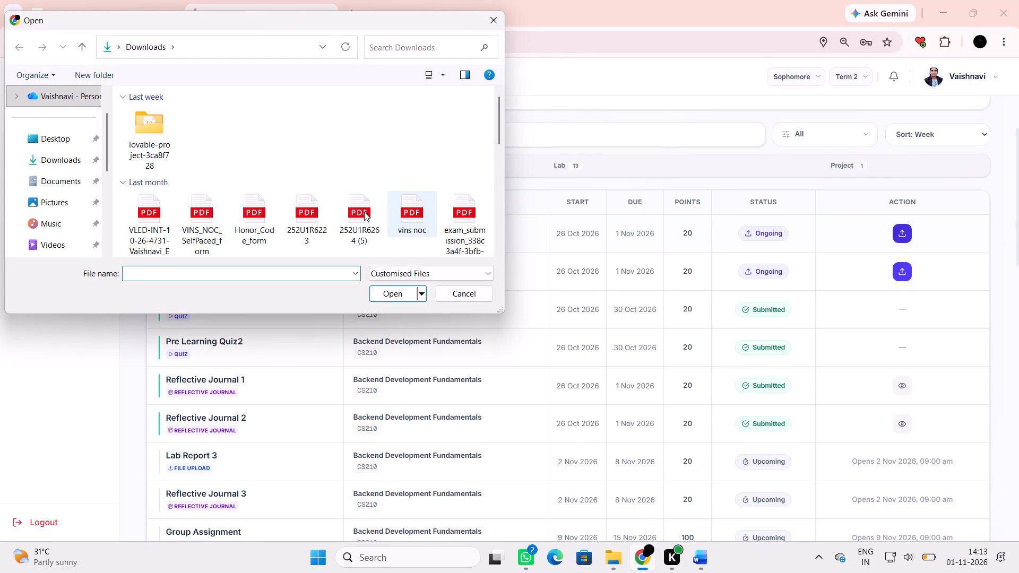
{"action": "scroll", "coordinate": [57, 184], "scroll_direction": "down", "scroll_amount": 1}
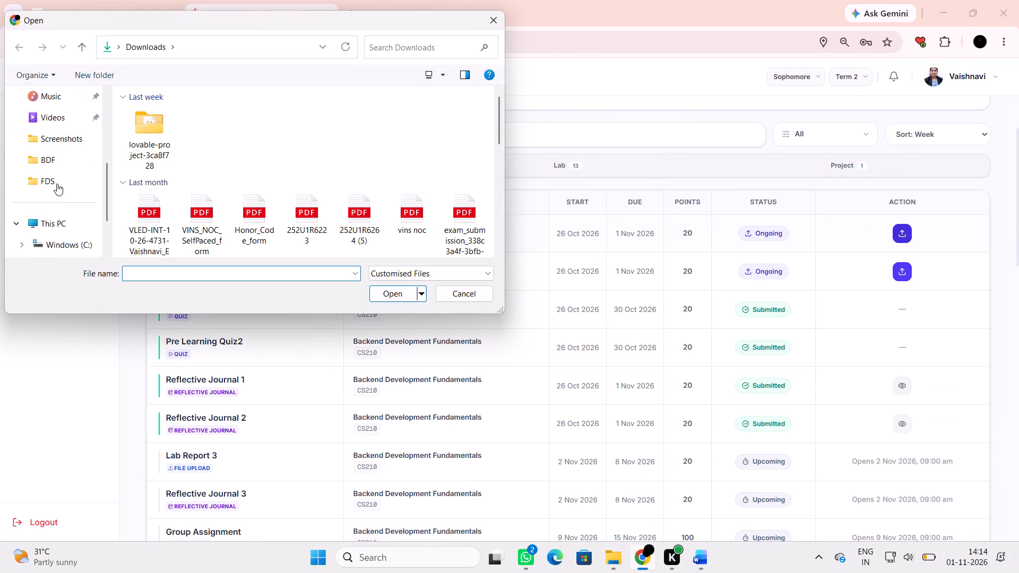
{"action": "left_click", "coordinate": [62, 158]}
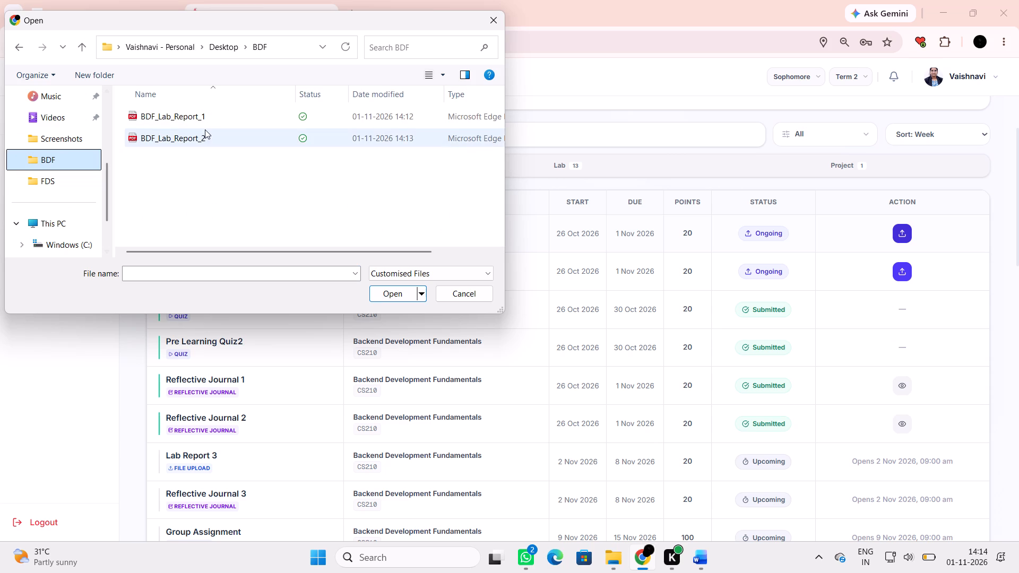
{"action": "left_click", "coordinate": [217, 123]}
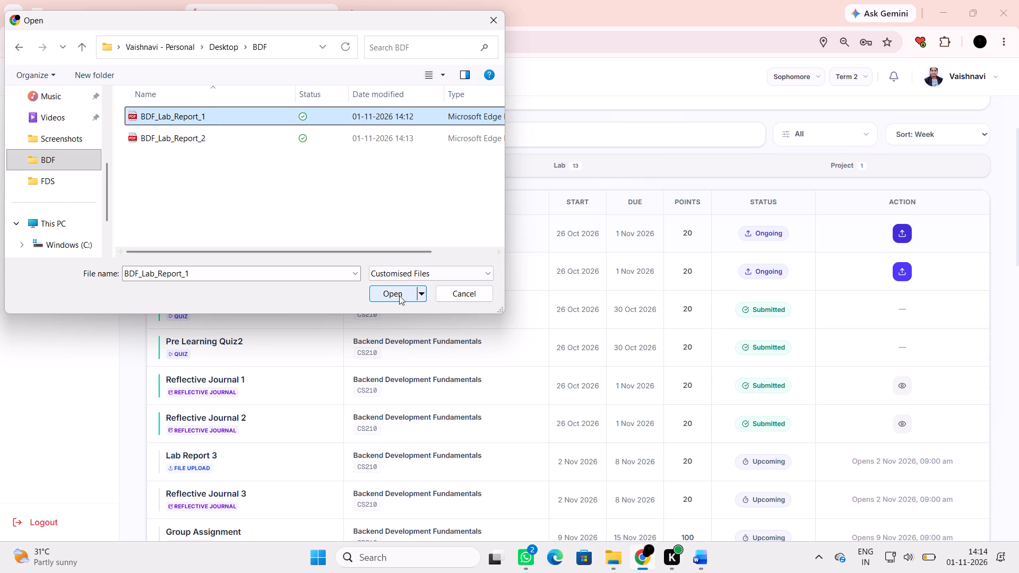
{"action": "left_click", "coordinate": [399, 296]}
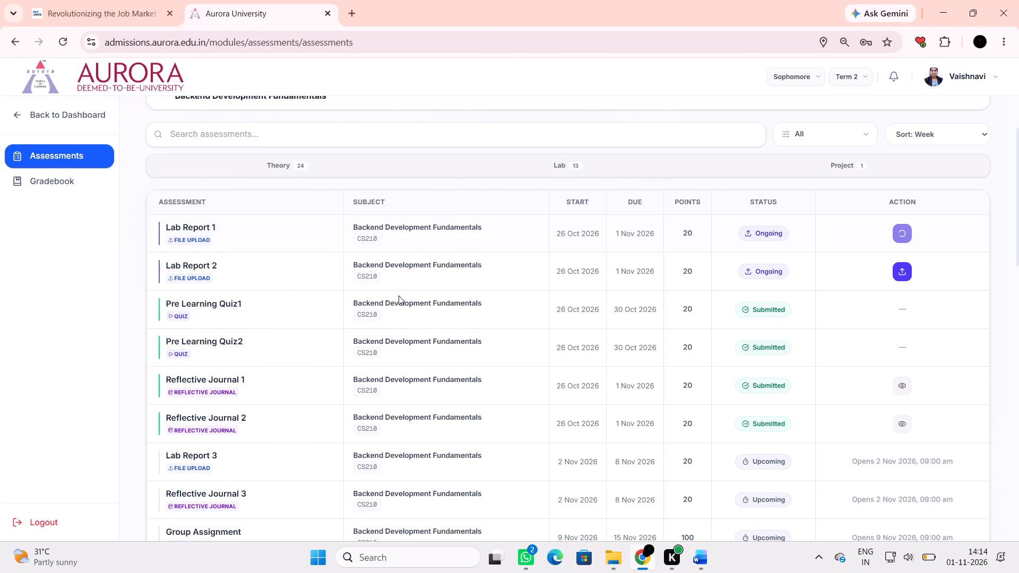
Upload BDF_Lab_Report_2 from the BDF folder as the Lab Report 2 submission for Backend Development Fundamentals.
{"action": "left_click", "coordinate": [903, 274]}
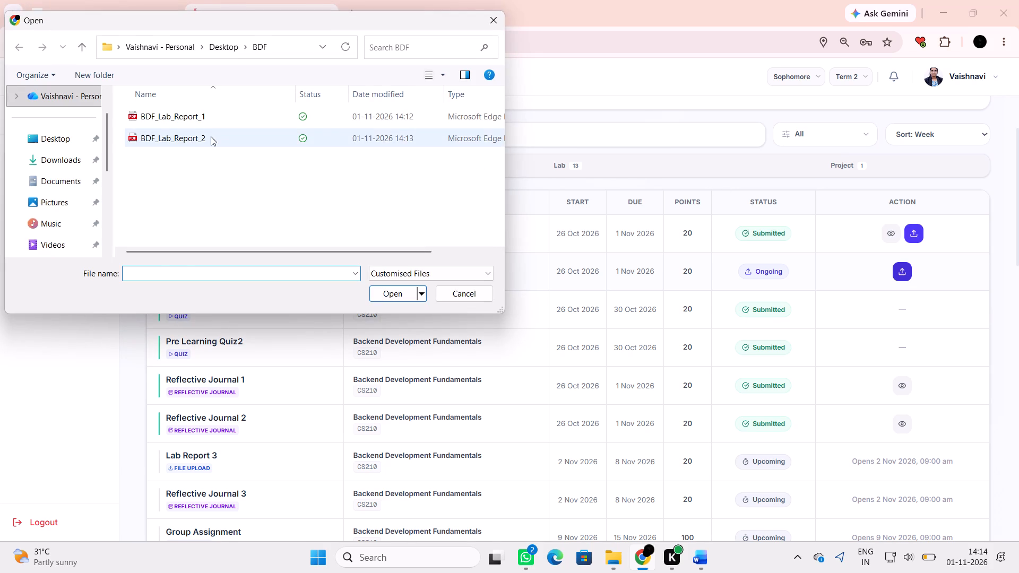
{"action": "left_click", "coordinate": [212, 132]}
{"action": "left_click", "coordinate": [399, 296]}
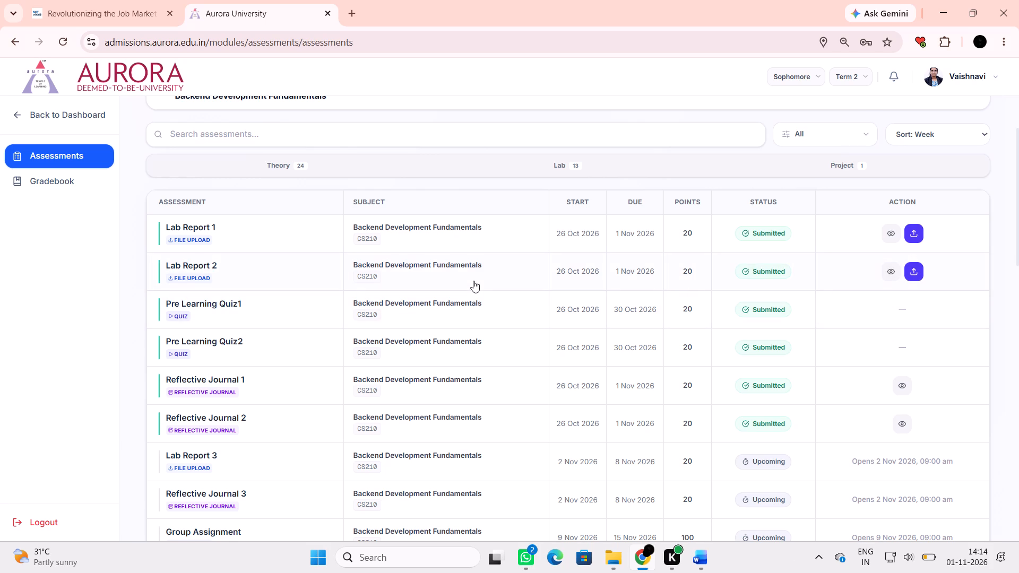
Open the submitted Lab Report 2 file and review all its pages.
{"action": "left_click", "coordinate": [893, 267]}
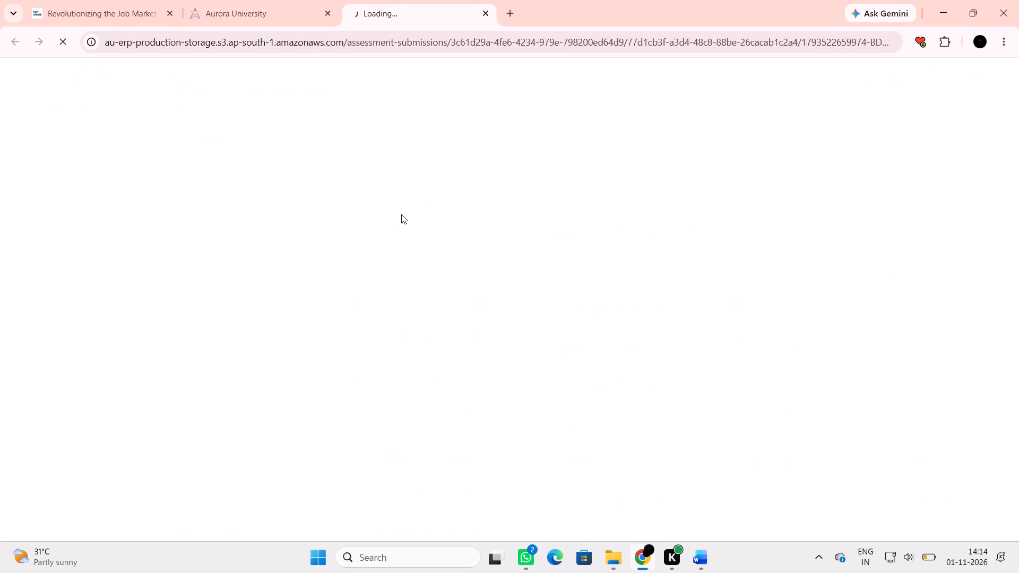
{"action": "scroll", "coordinate": [351, 332], "scroll_direction": "down", "scroll_amount": 11}
{"action": "scroll", "coordinate": [351, 332], "scroll_direction": "down", "scroll_amount": 13}
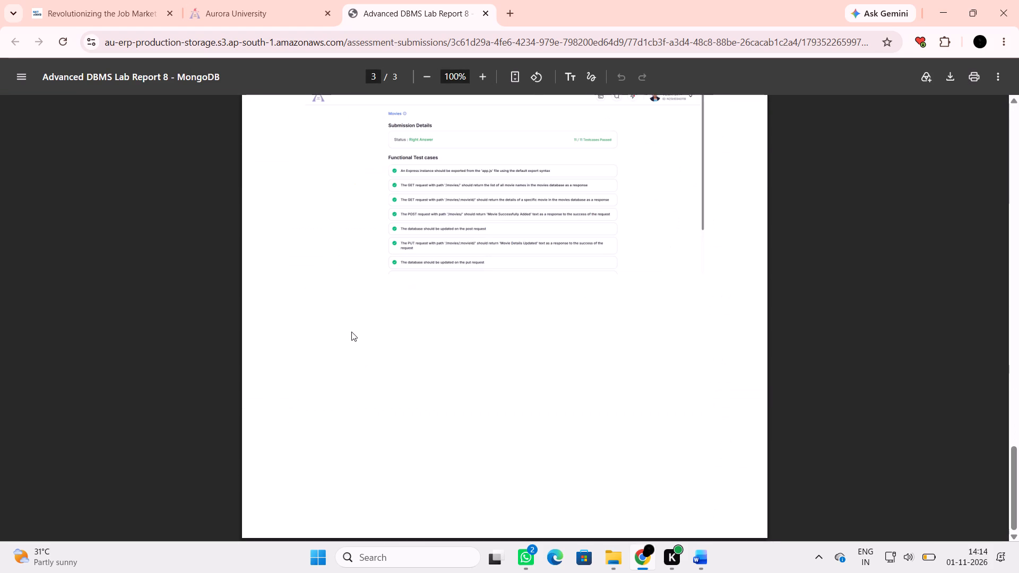
{"action": "scroll", "coordinate": [351, 332], "scroll_direction": "down", "scroll_amount": 5}
{"action": "scroll", "coordinate": [471, 271], "scroll_direction": "up", "scroll_amount": 4}
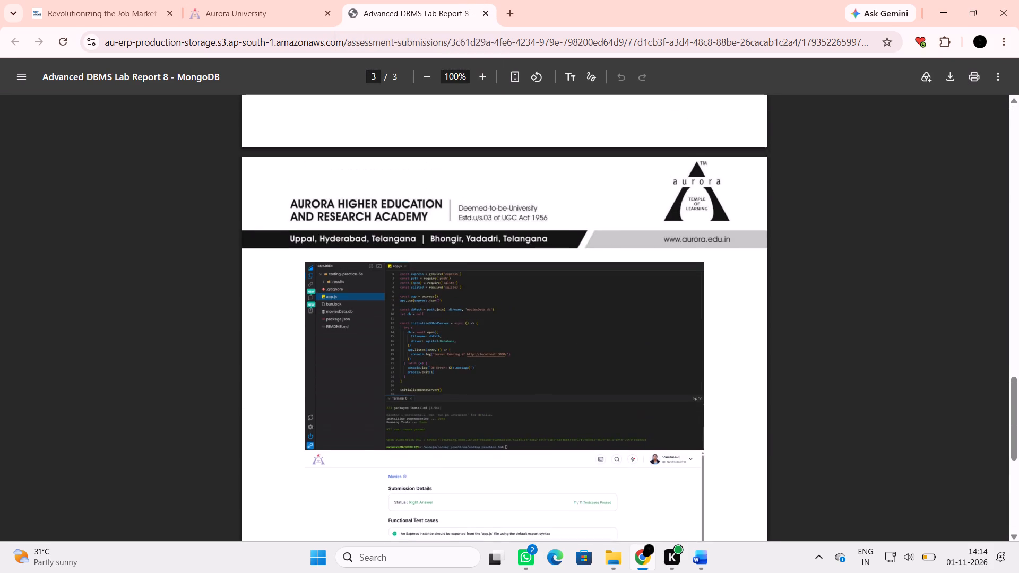
{"action": "scroll", "coordinate": [471, 271], "scroll_direction": "up", "scroll_amount": 1}
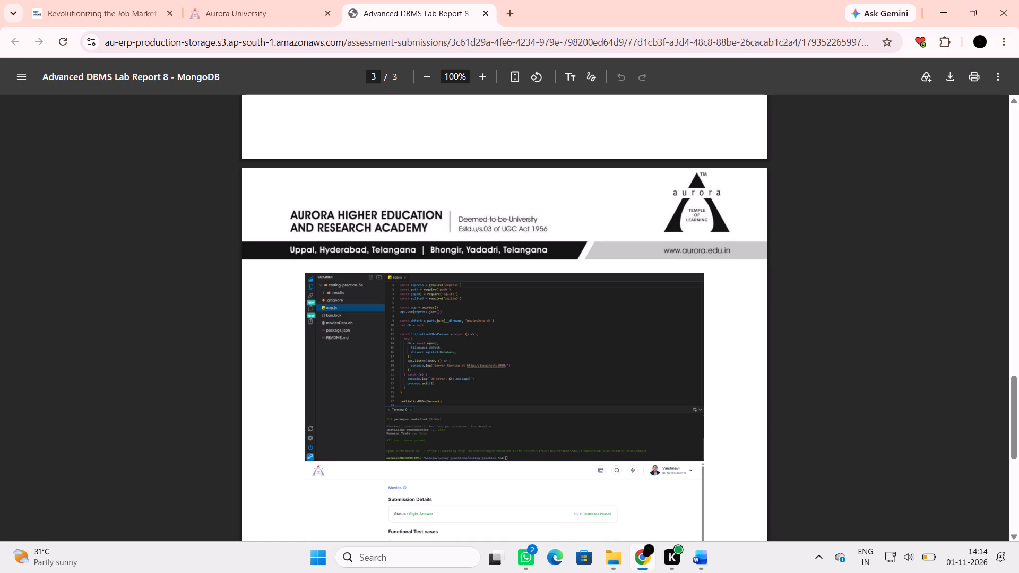
{"action": "scroll", "coordinate": [471, 271], "scroll_direction": "up", "scroll_amount": 10}
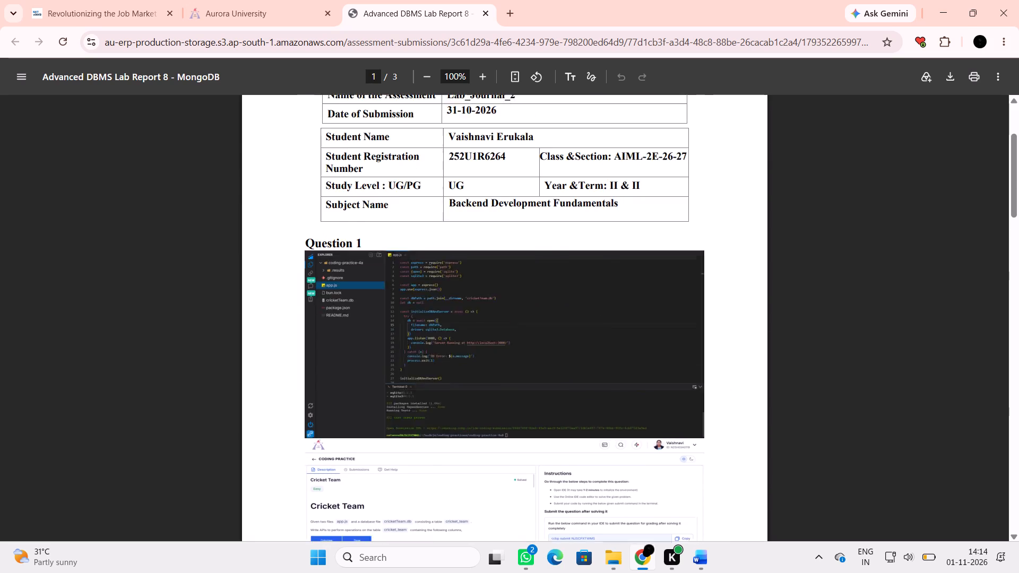
{"action": "scroll", "coordinate": [471, 271], "scroll_direction": "up", "scroll_amount": 2}
Review the submitted Lab Report 1 file, compare its document title with Lab Report 2's, and close both files.
{"action": "left_click", "coordinate": [281, 6]}
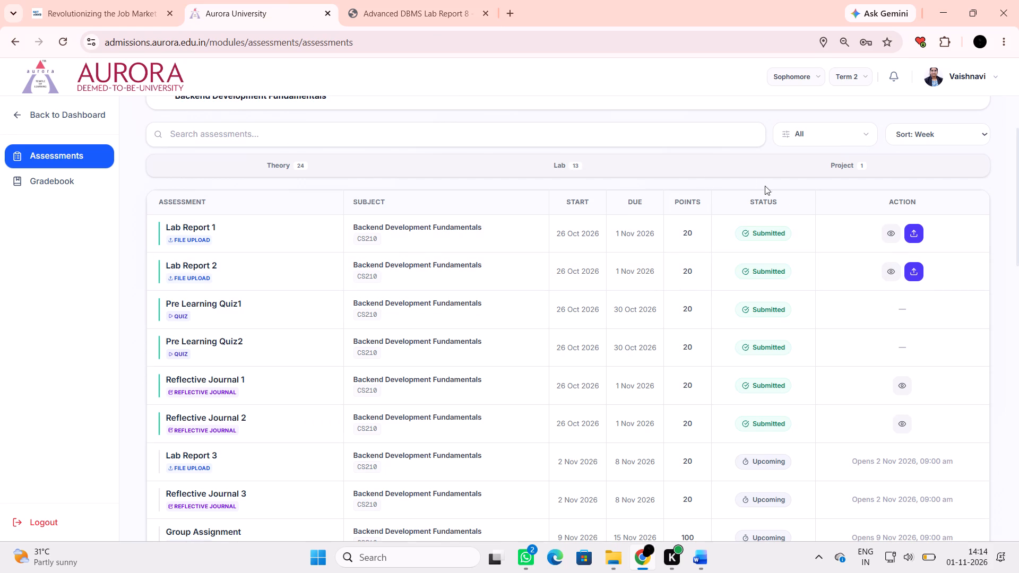
{"action": "left_click", "coordinate": [886, 235]}
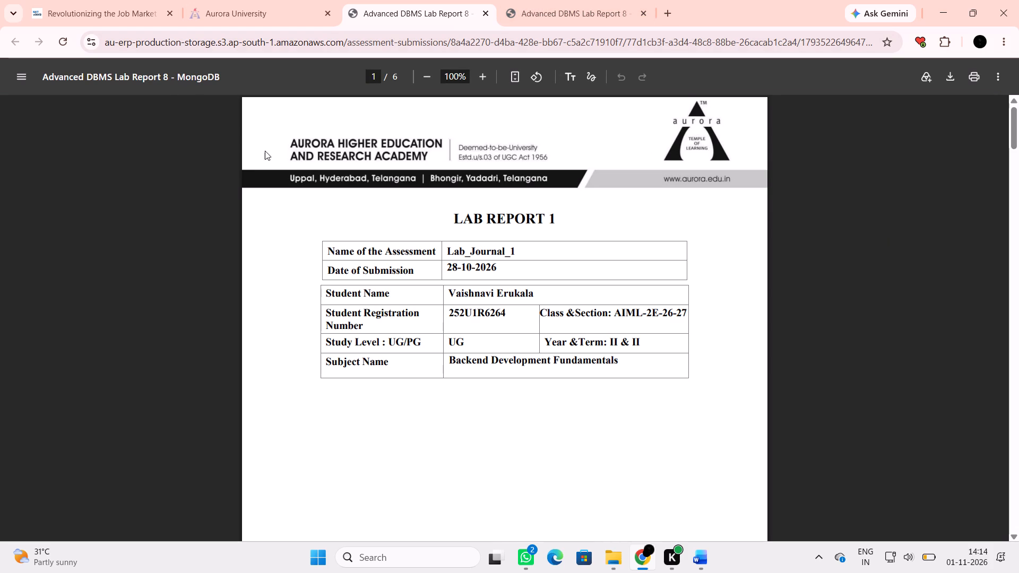
{"action": "left_click", "coordinate": [133, 76]}
{"action": "left_click_drag", "start_coordinate": [174, 75], "coordinate": [56, 73]}
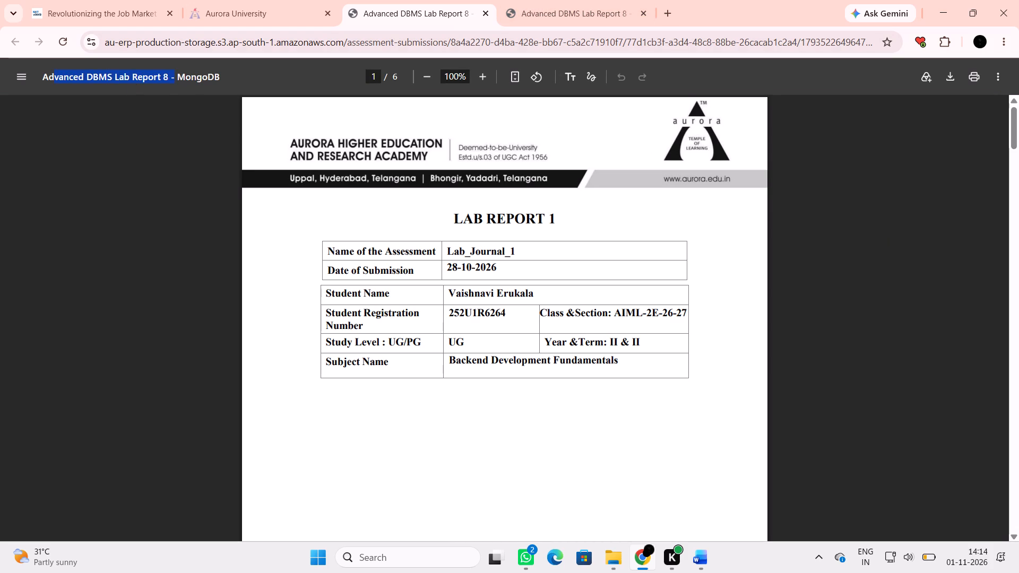
{"action": "left_click", "coordinate": [56, 73]}
{"action": "left_click", "coordinate": [548, 6]}
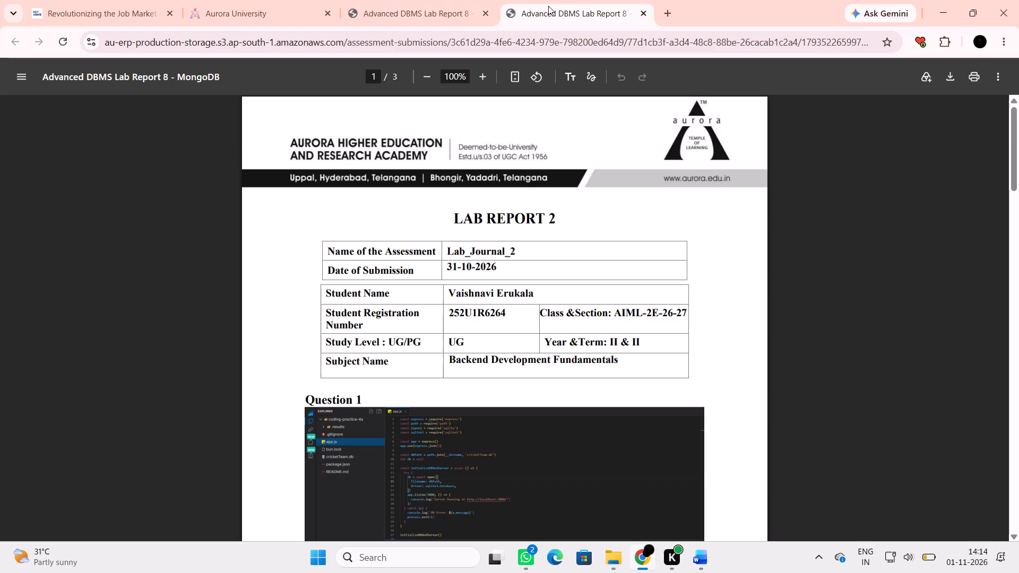
{"action": "left_click", "coordinate": [400, 0]}
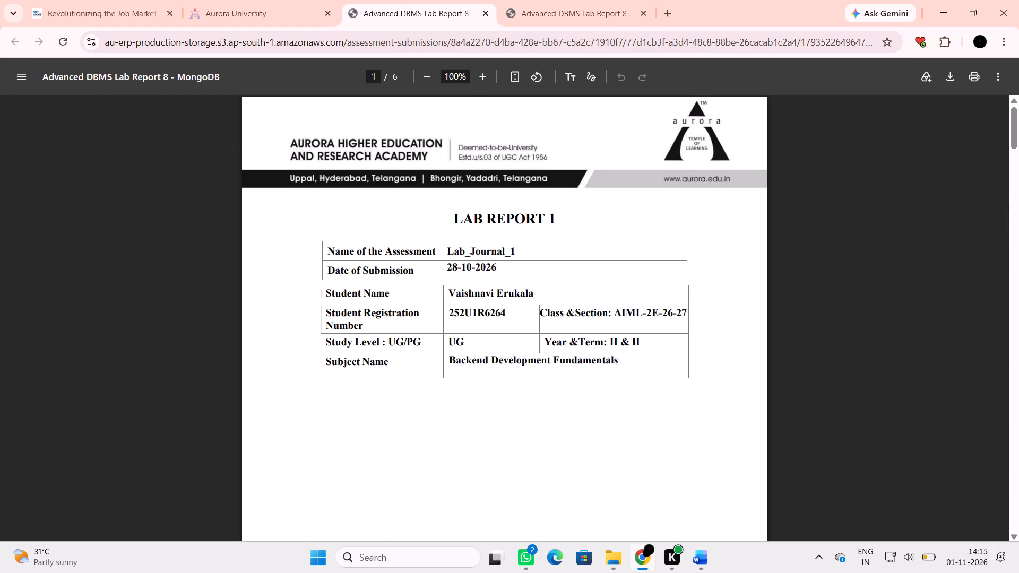
{"action": "left_click", "coordinate": [385, 77]}
{"action": "scroll", "coordinate": [494, 289], "scroll_direction": "down", "scroll_amount": 7}
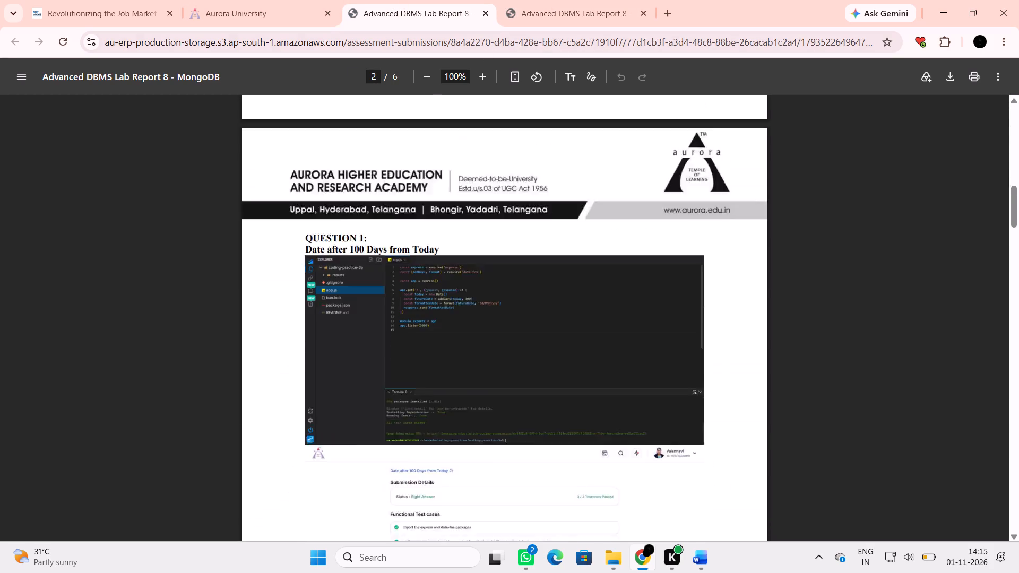
{"action": "scroll", "coordinate": [494, 289], "scroll_direction": "down", "scroll_amount": 20}
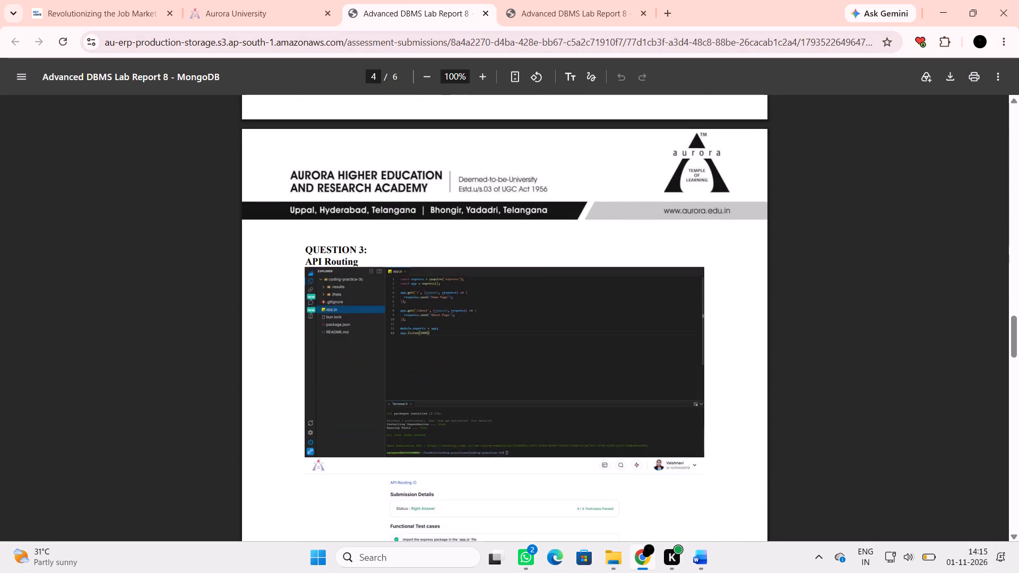
{"action": "scroll", "coordinate": [494, 289], "scroll_direction": "down", "scroll_amount": 18}
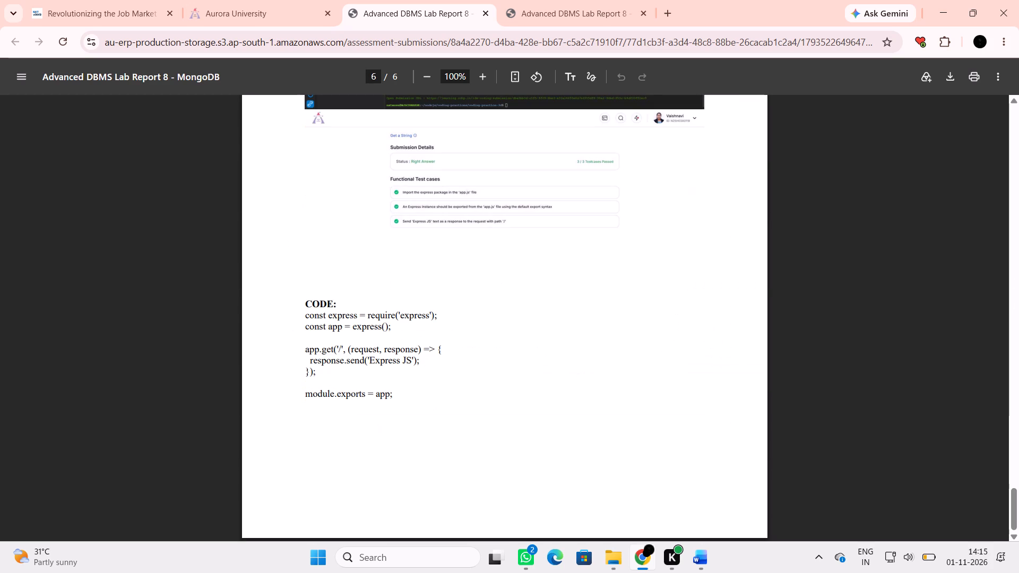
{"action": "left_click", "coordinate": [485, 13]}
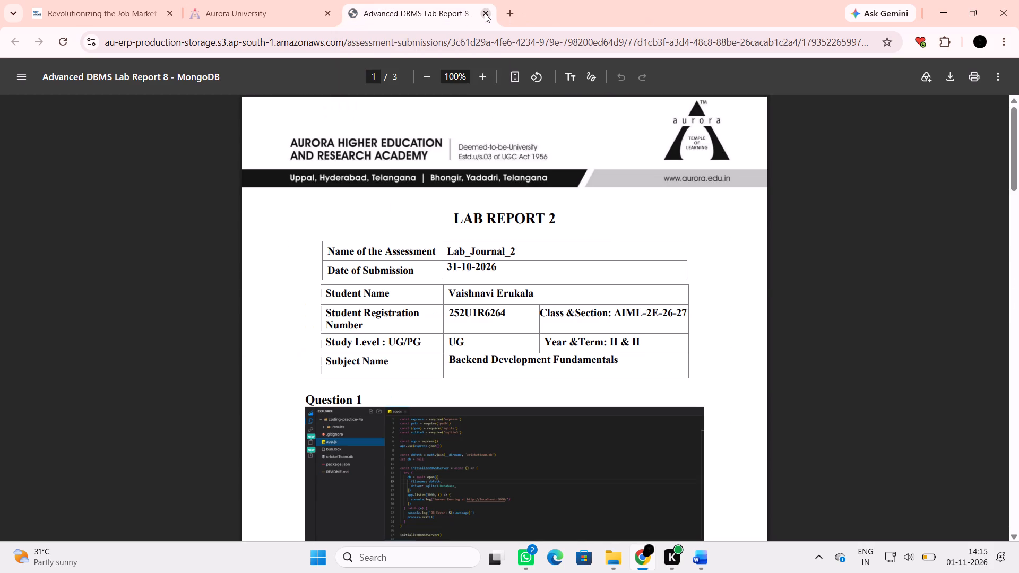
{"action": "left_click", "coordinate": [485, 13]}
Check the Backend Development Fundamentals assessment list and return to the subject overview.
{"action": "scroll", "coordinate": [683, 341], "scroll_direction": "down", "scroll_amount": 1}
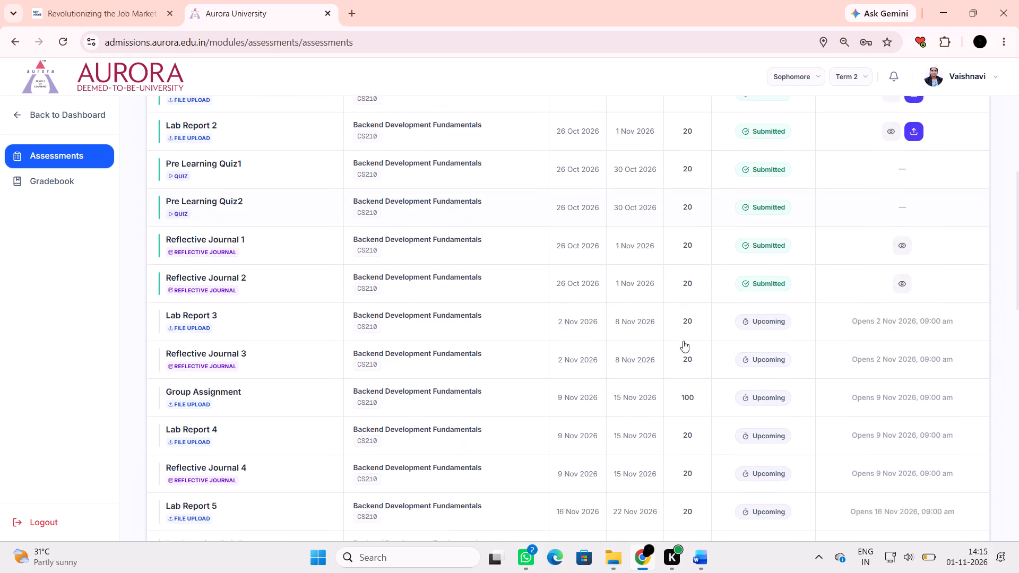
{"action": "scroll", "coordinate": [683, 341], "scroll_direction": "down", "scroll_amount": 1}
{"action": "scroll", "coordinate": [683, 341], "scroll_direction": "up", "scroll_amount": 6}
{"action": "left_click", "coordinate": [201, 198]}
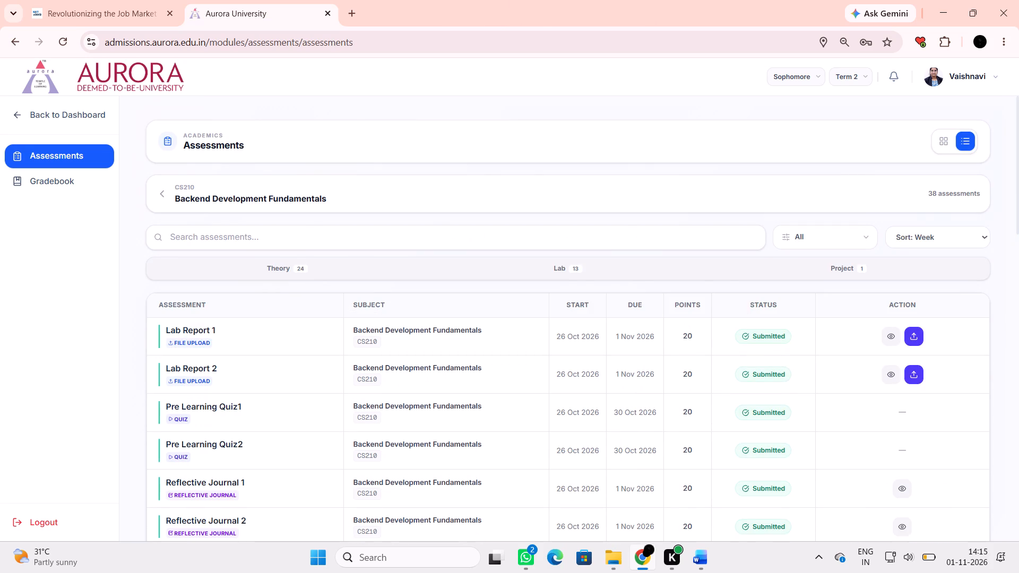
{"action": "left_click", "coordinate": [157, 192]}
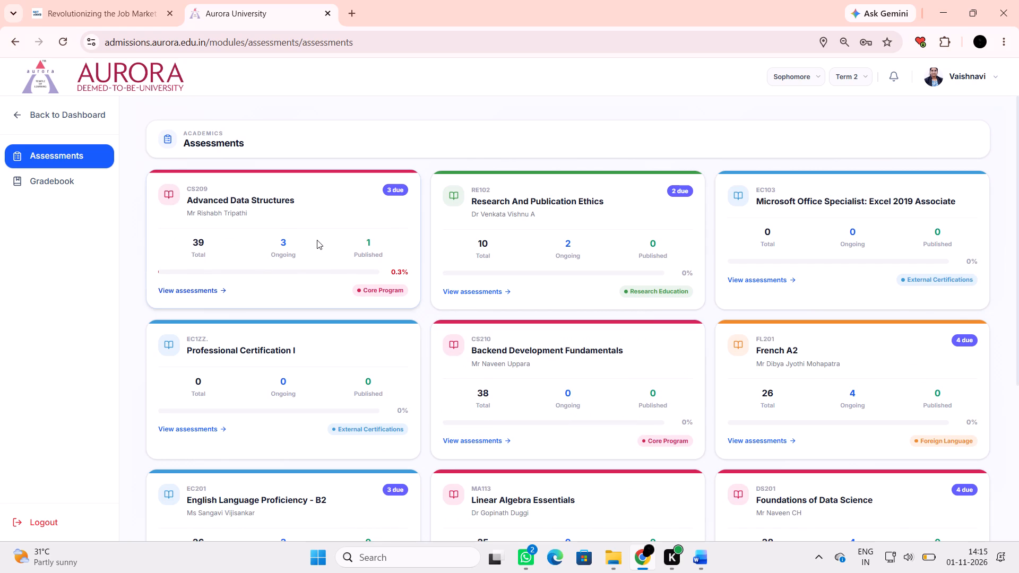
Check the Research And Publication Ethics assessment list and return to the subject overview.
{"action": "scroll", "coordinate": [566, 252], "scroll_direction": "down", "scroll_amount": 1}
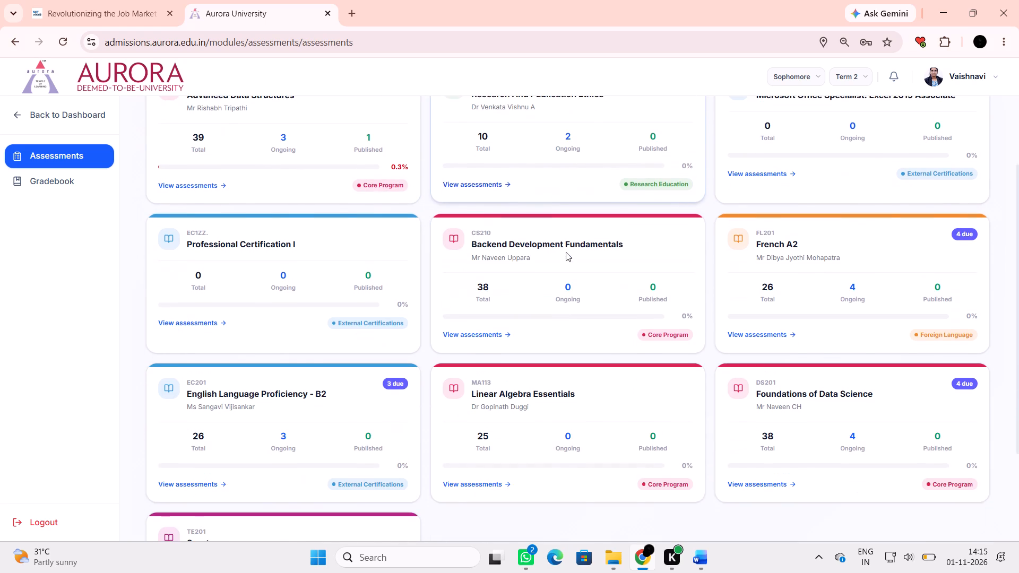
{"action": "scroll", "coordinate": [566, 252], "scroll_direction": "down", "scroll_amount": 1}
{"action": "left_click", "coordinate": [567, 147]}
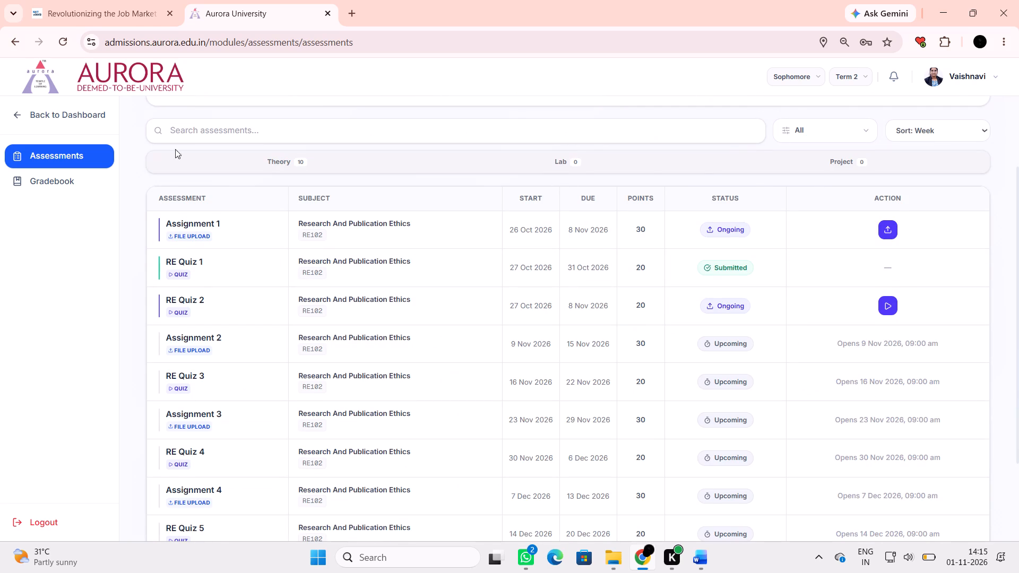
{"action": "scroll", "coordinate": [179, 151], "scroll_direction": "up", "scroll_amount": 3}
{"action": "left_click", "coordinate": [163, 198]}
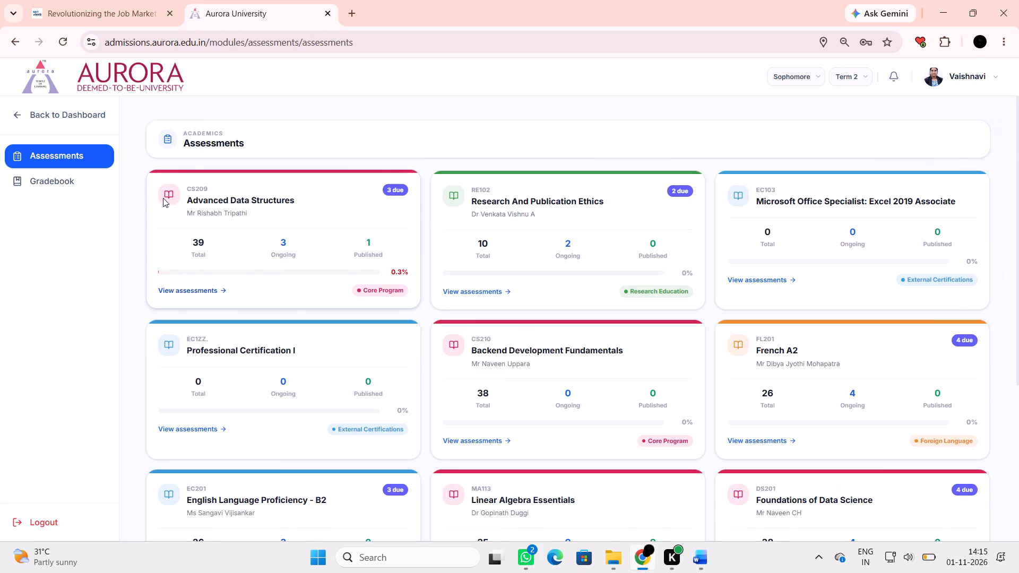
Open the assessment list for Foundations of Data Science.
{"action": "scroll", "coordinate": [451, 298], "scroll_direction": "down", "scroll_amount": 2}
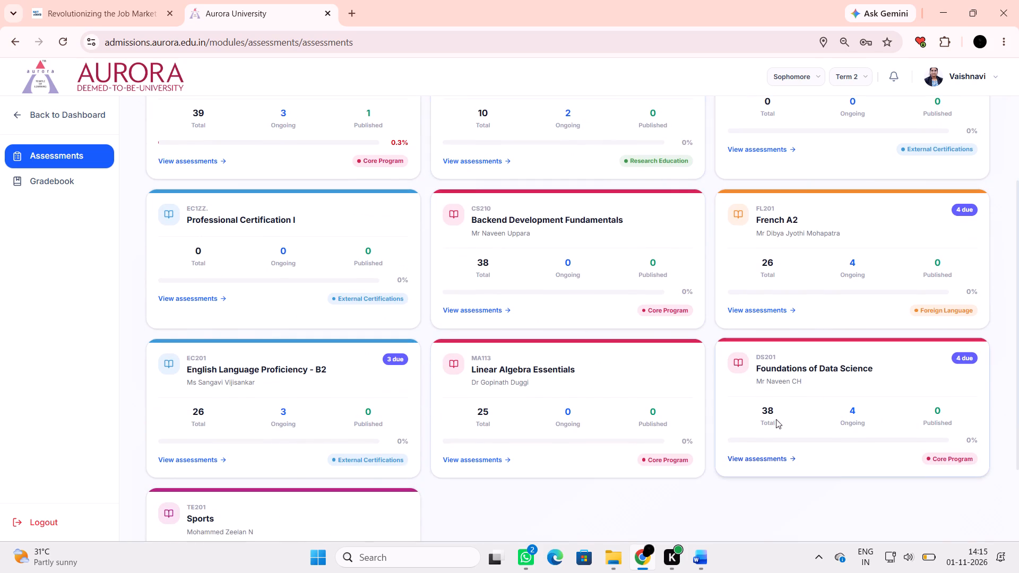
{"action": "left_click", "coordinate": [785, 418]}
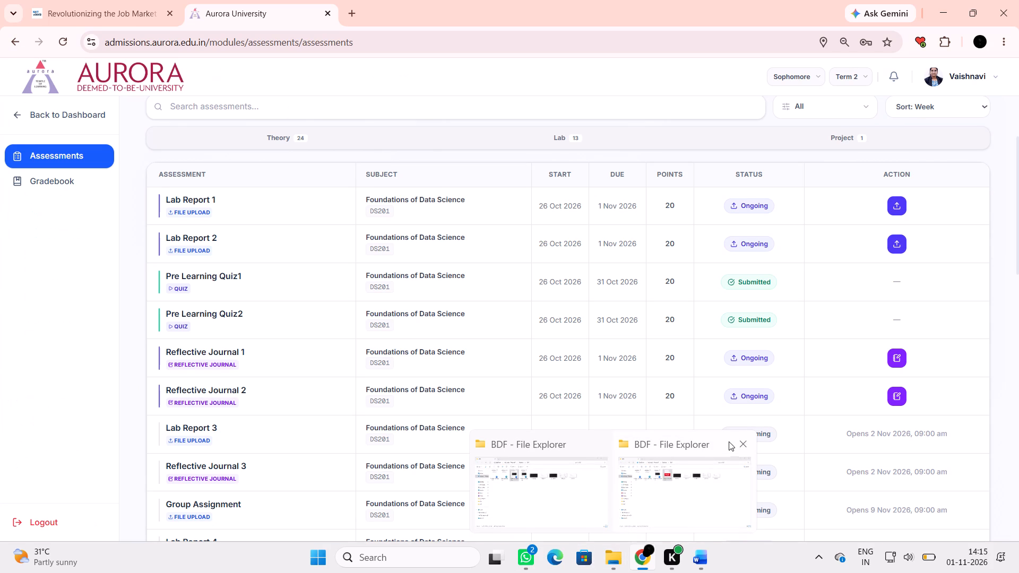
Close one of the two BDF folder windows and switch to the remaining one in File Explorer.
{"action": "left_click", "coordinate": [739, 440]}
{"action": "left_click", "coordinate": [601, 472]}
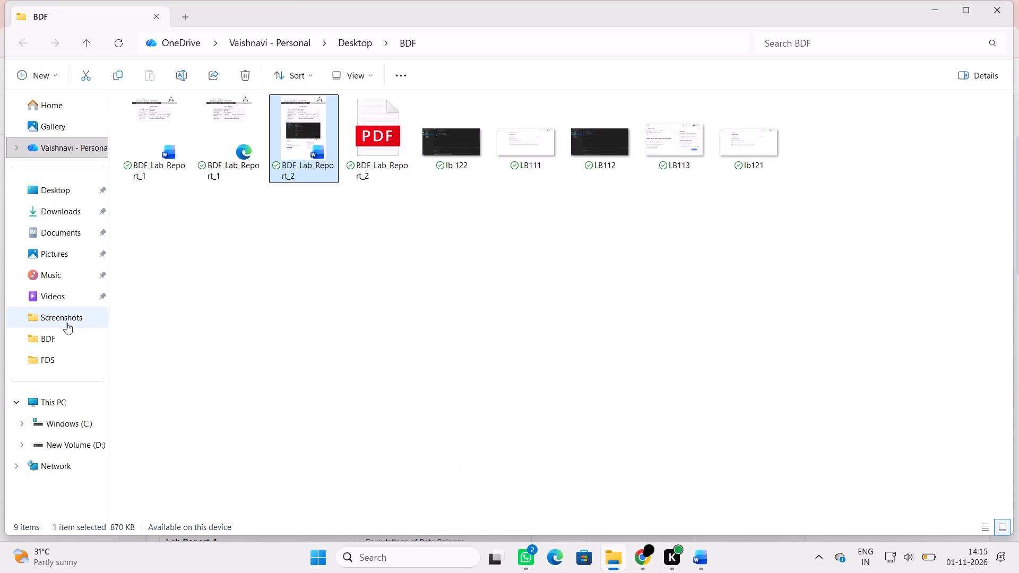
Export FDS_Lab_Report_1 from the FDS folder as a PDF with the same name in that folder, and close the document.
{"action": "left_click", "coordinate": [67, 360]}
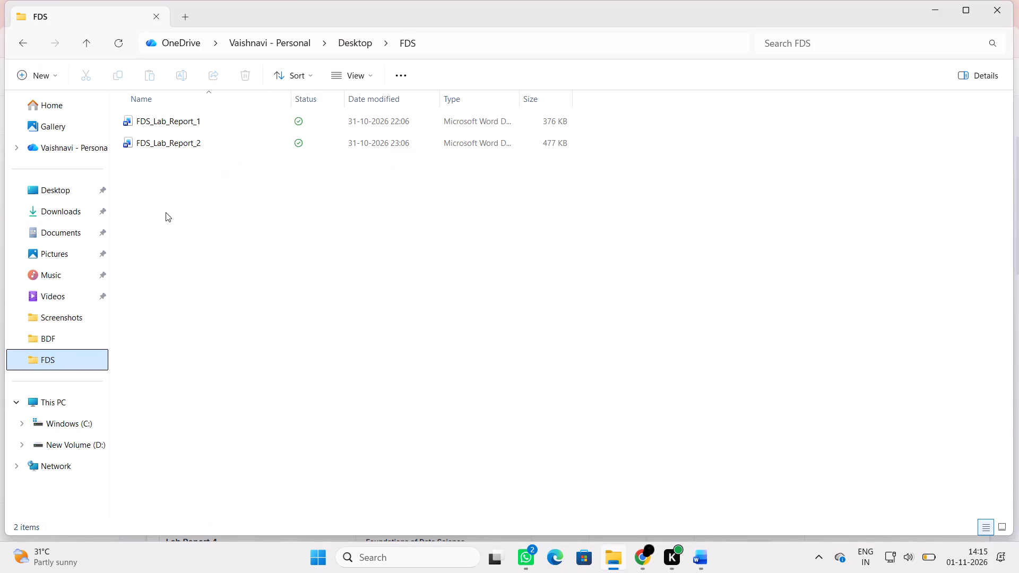
{"action": "double_click", "coordinate": [218, 119]}
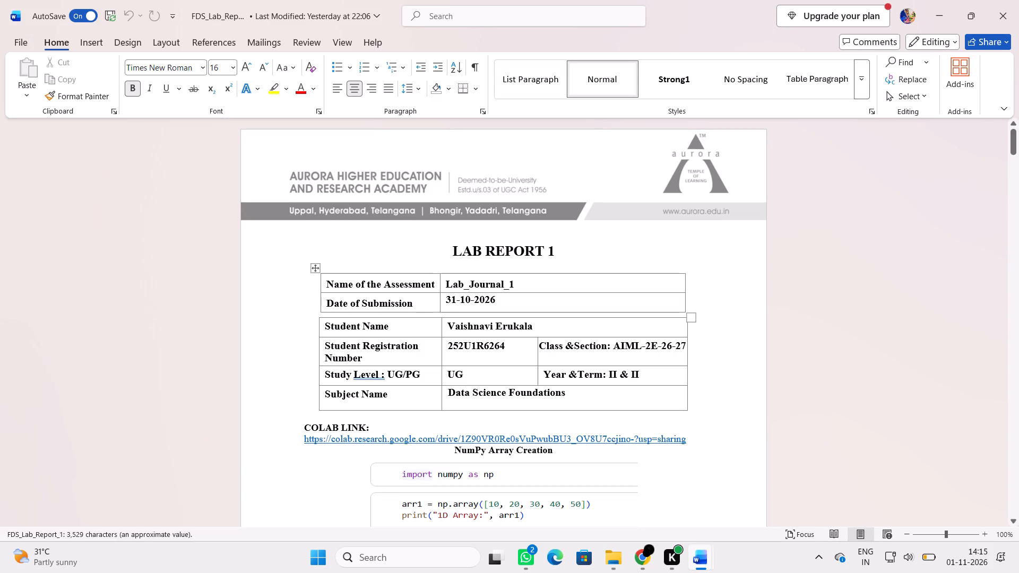
{"action": "scroll", "coordinate": [413, 284], "scroll_direction": "down", "scroll_amount": 1}
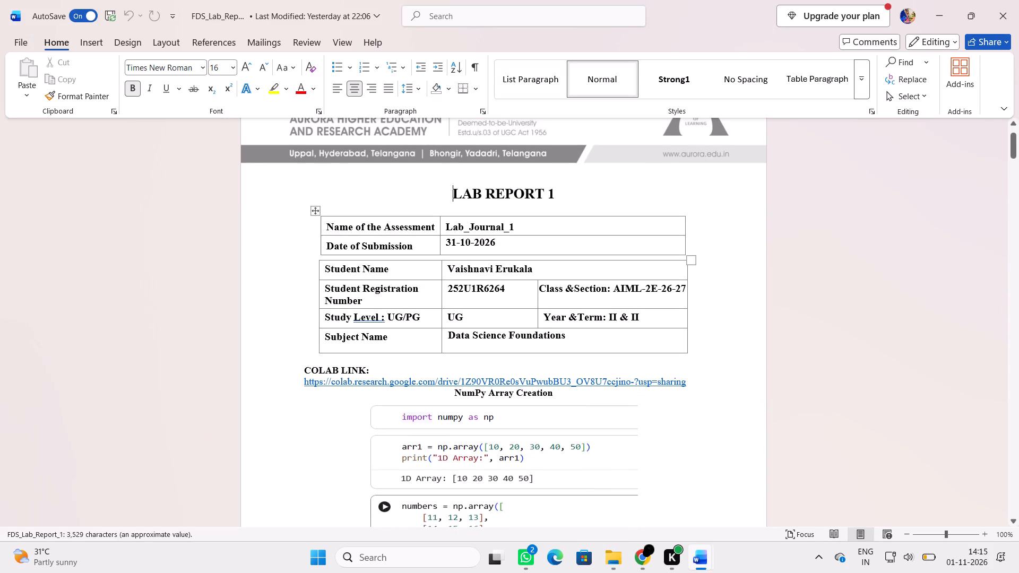
{"action": "left_click", "coordinate": [17, 48]}
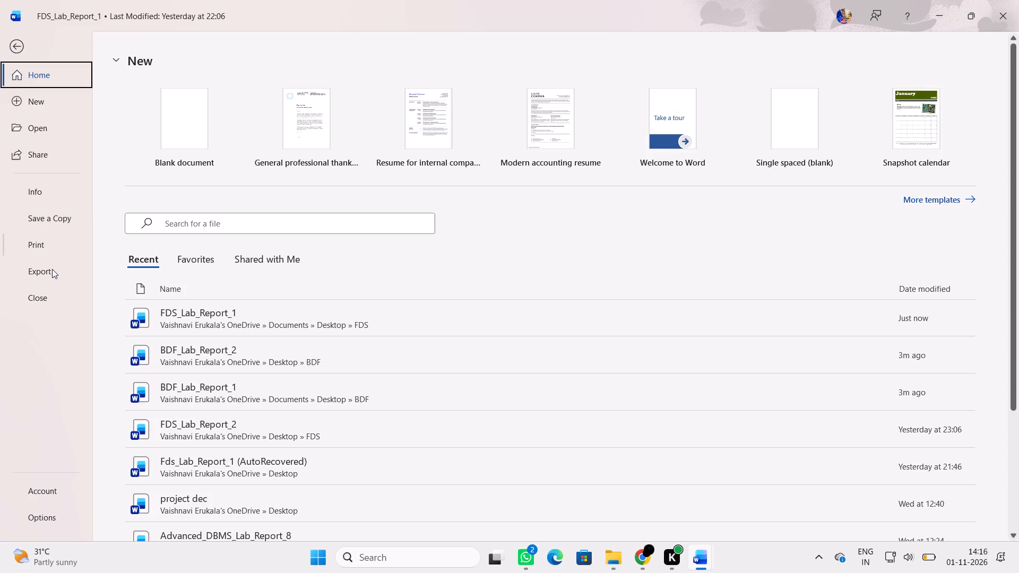
{"action": "left_click", "coordinate": [52, 269]}
{"action": "left_click", "coordinate": [370, 186]}
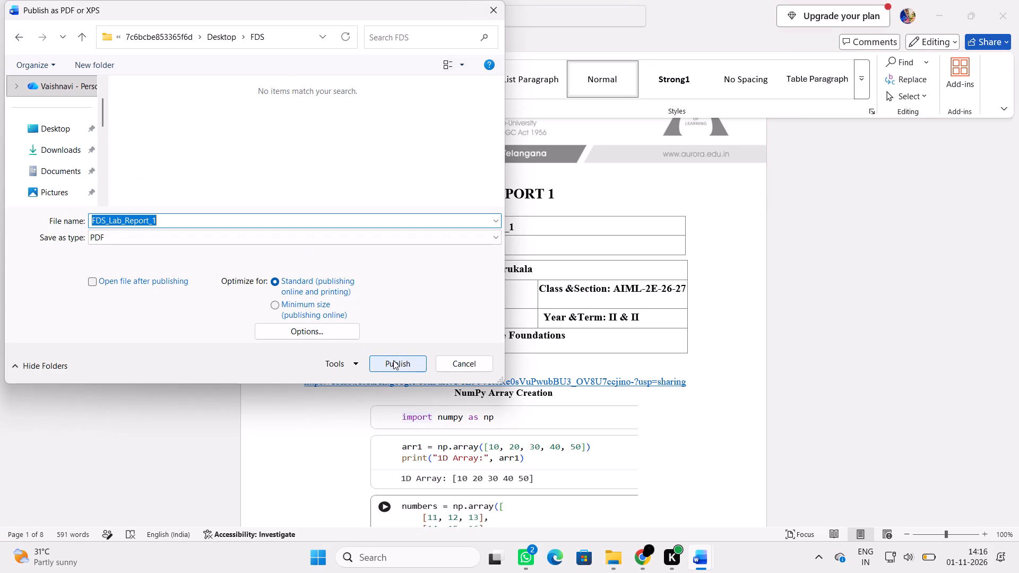
{"action": "left_click", "coordinate": [393, 360]}
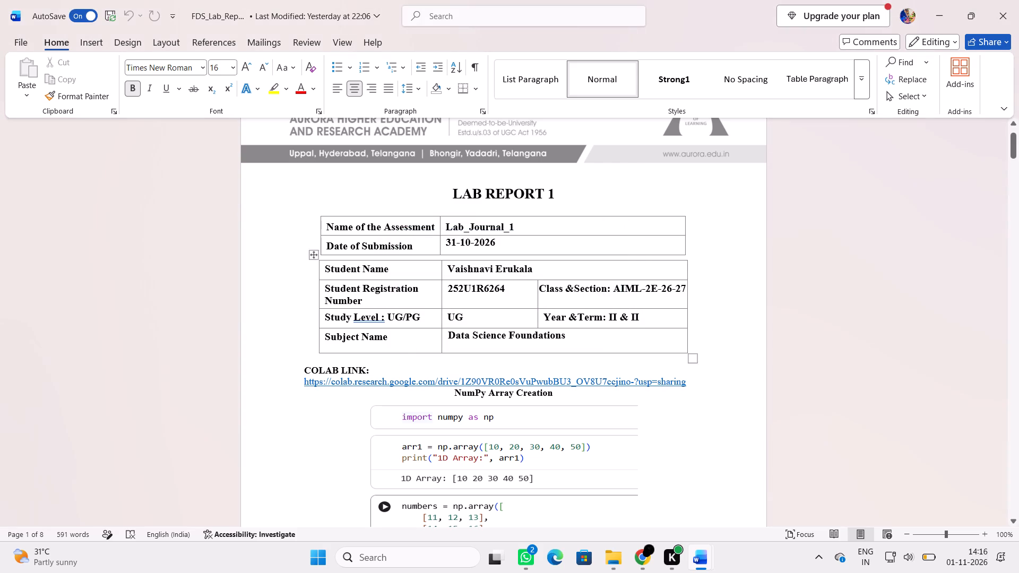
{"action": "left_click", "coordinate": [997, 7]}
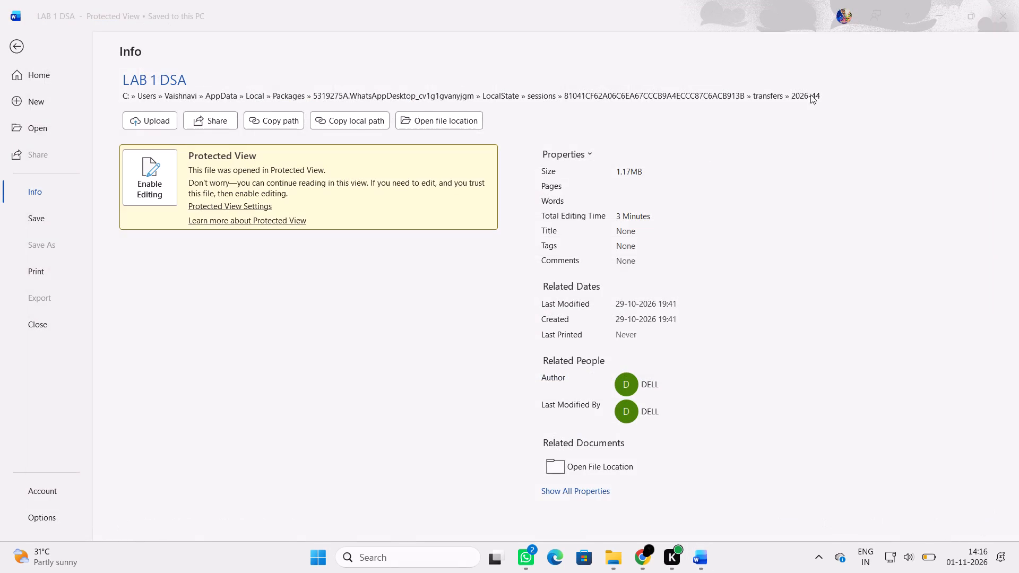
Open FDS_Lab_Report_2 from the FDS folder and add the heading COLAB LINK with a blank line below it, above Part A-Reading Data.
{"action": "left_click", "coordinate": [609, 555]}
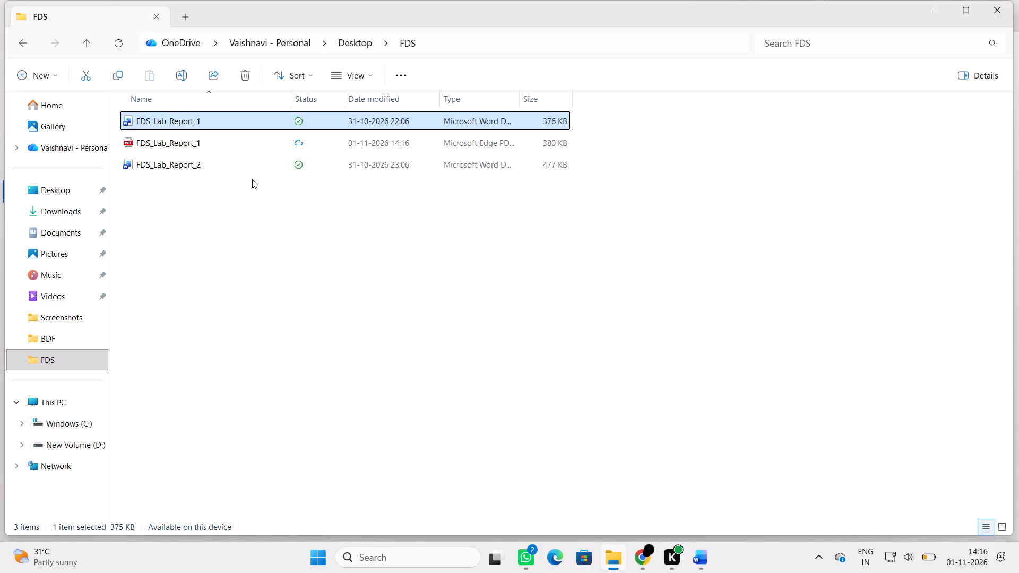
{"action": "double_click", "coordinate": [251, 155]}
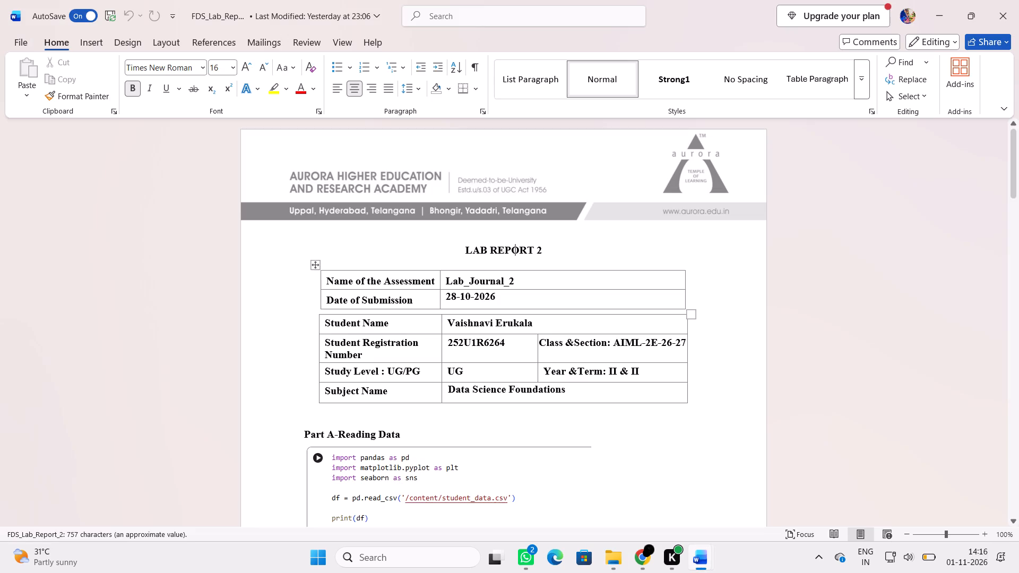
{"action": "left_click", "coordinate": [304, 437]}
{"action": "key", "text": "Return"}
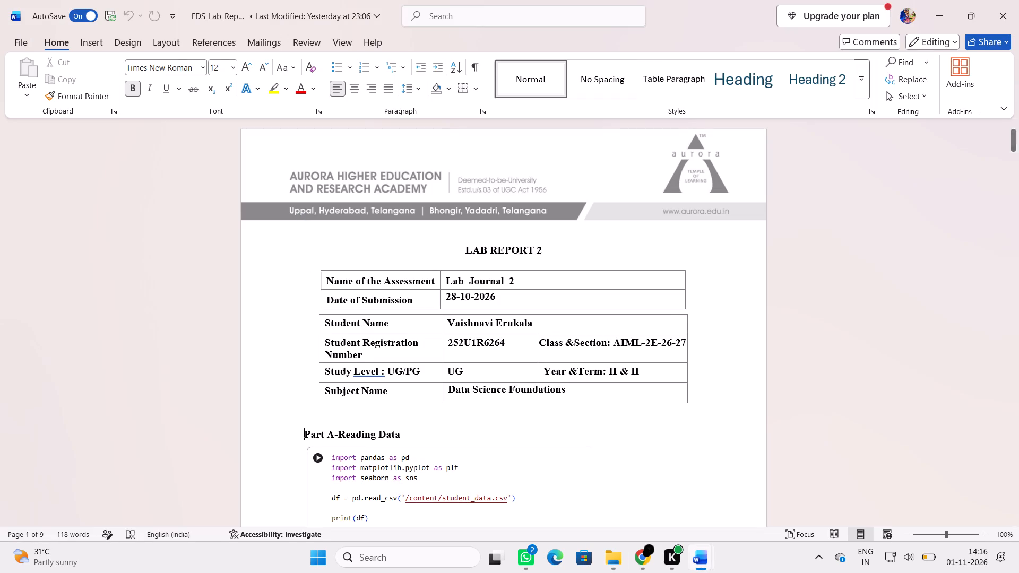
{"action": "key", "text": "Up"}
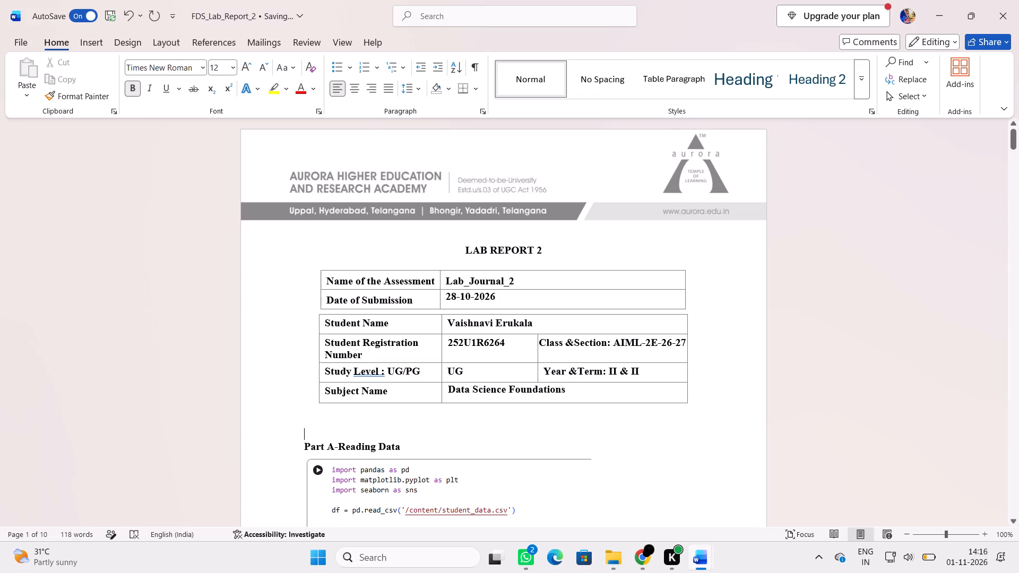
{"action": "type", "text": "COLAB LINK"}
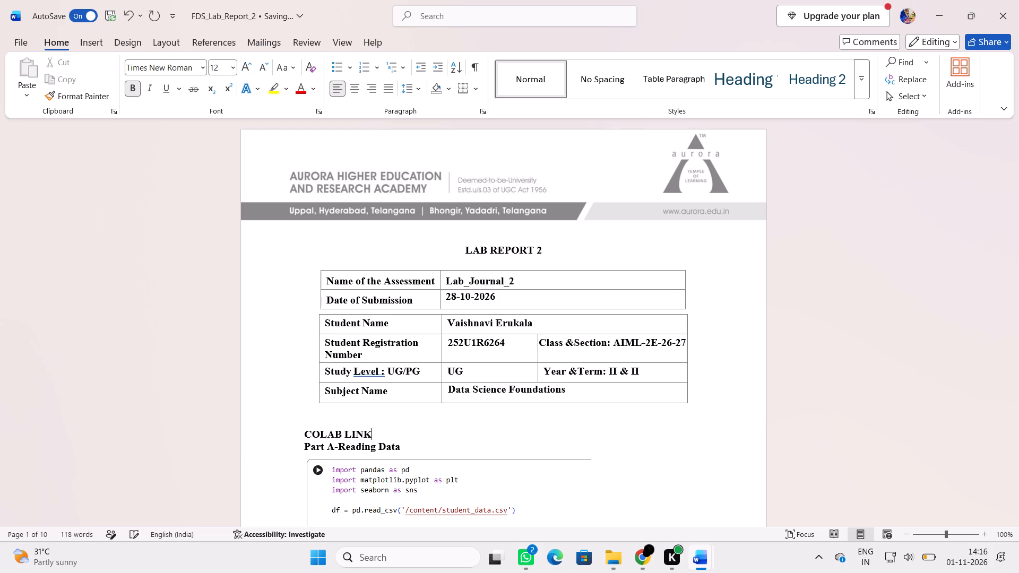
{"action": "key", "text": "shift+Return"}
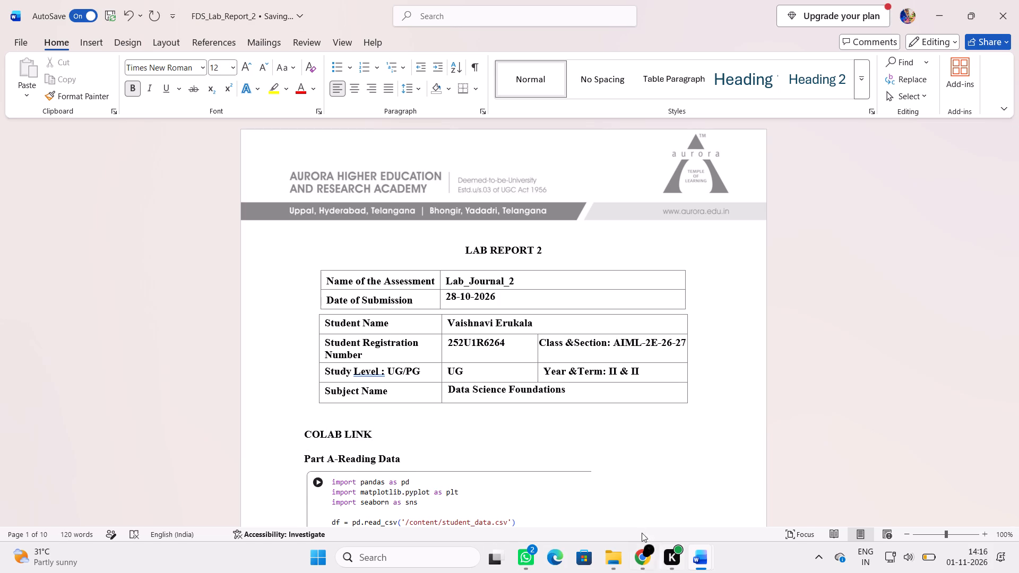
Switch to Chrome, open Google Colab in a new tab, and open the Untitled11.ipynb notebook to check its cells.
{"action": "left_click", "coordinate": [647, 556]}
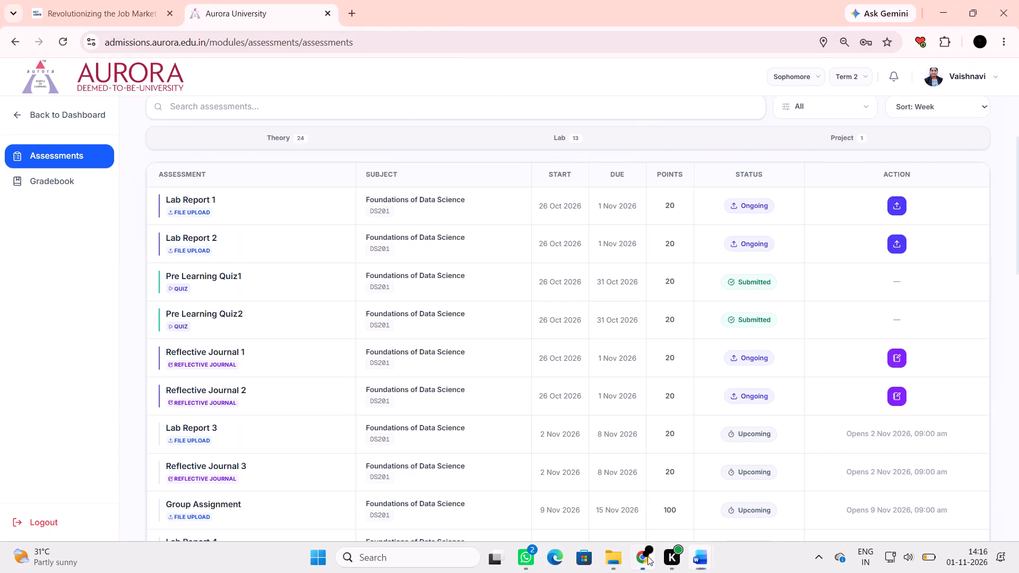
{"action": "left_click", "coordinate": [349, 15]}
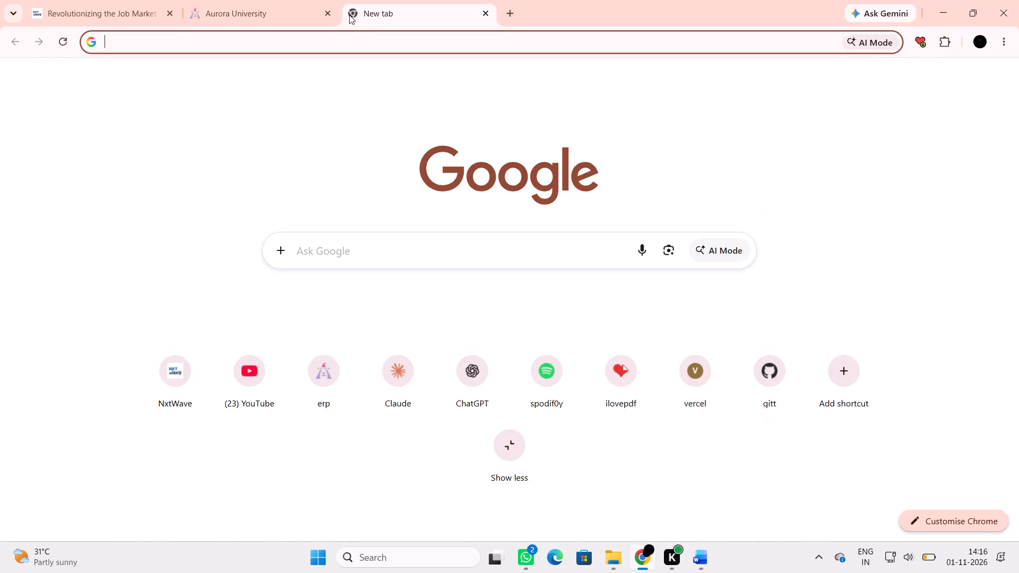
{"action": "key", "text": "c"}
{"action": "key", "text": "Return"}
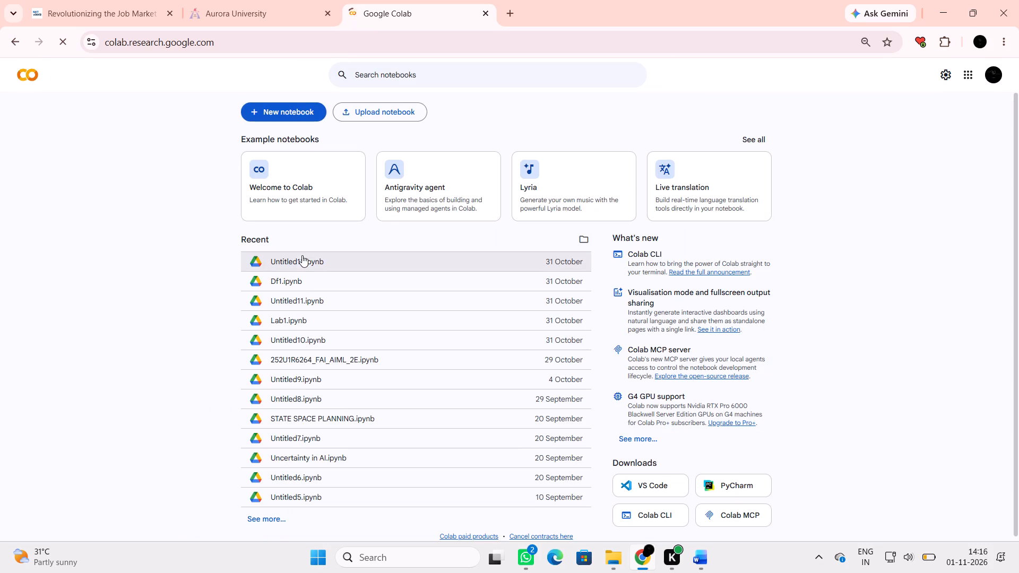
{"action": "left_click", "coordinate": [305, 261]}
{"action": "left_click", "coordinate": [305, 261]}
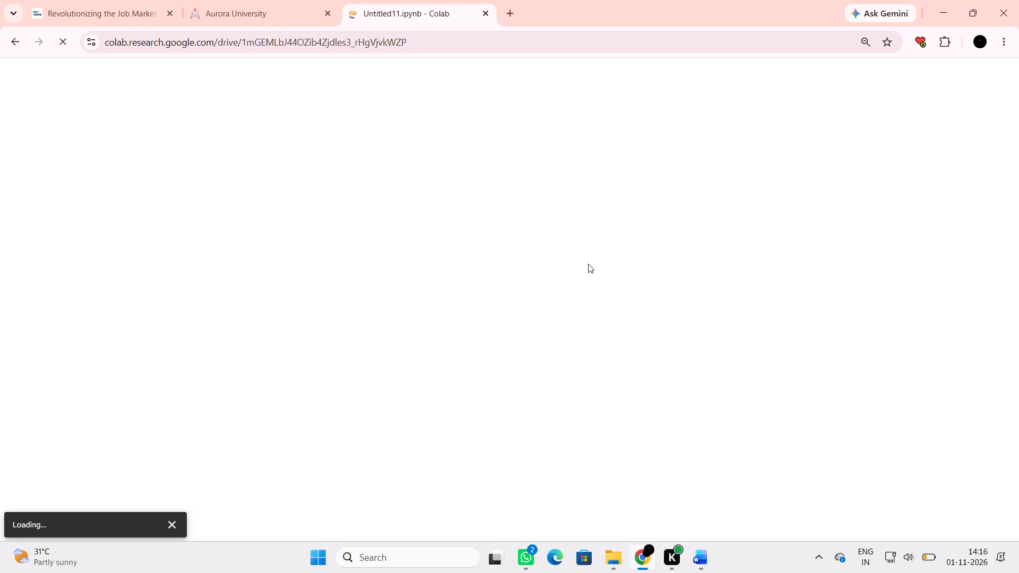
{"action": "scroll", "coordinate": [399, 324], "scroll_direction": "up", "scroll_amount": 1}
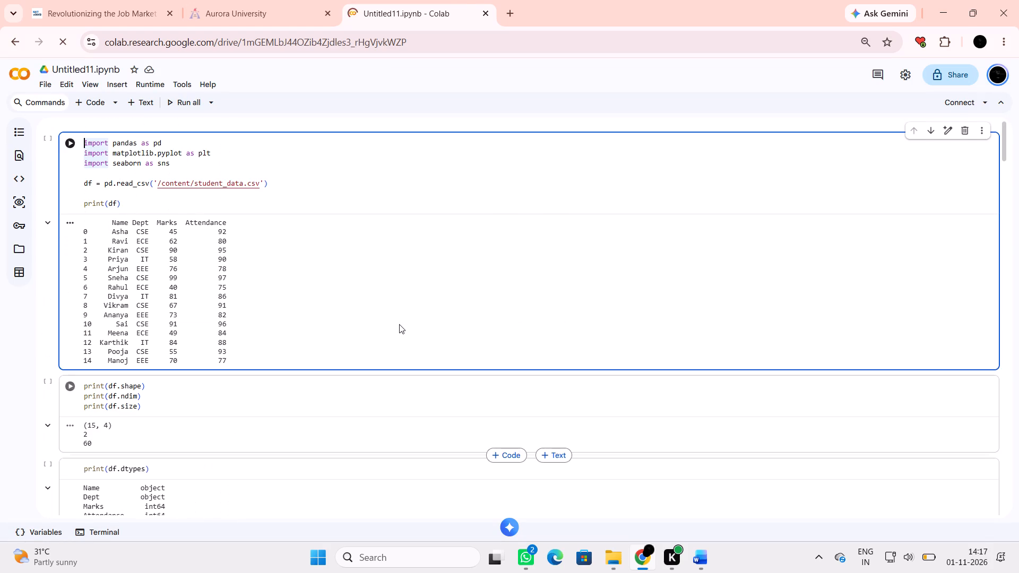
{"action": "scroll", "coordinate": [399, 324], "scroll_direction": "up", "scroll_amount": 1}
{"action": "scroll", "coordinate": [399, 324], "scroll_direction": "down", "scroll_amount": 5}
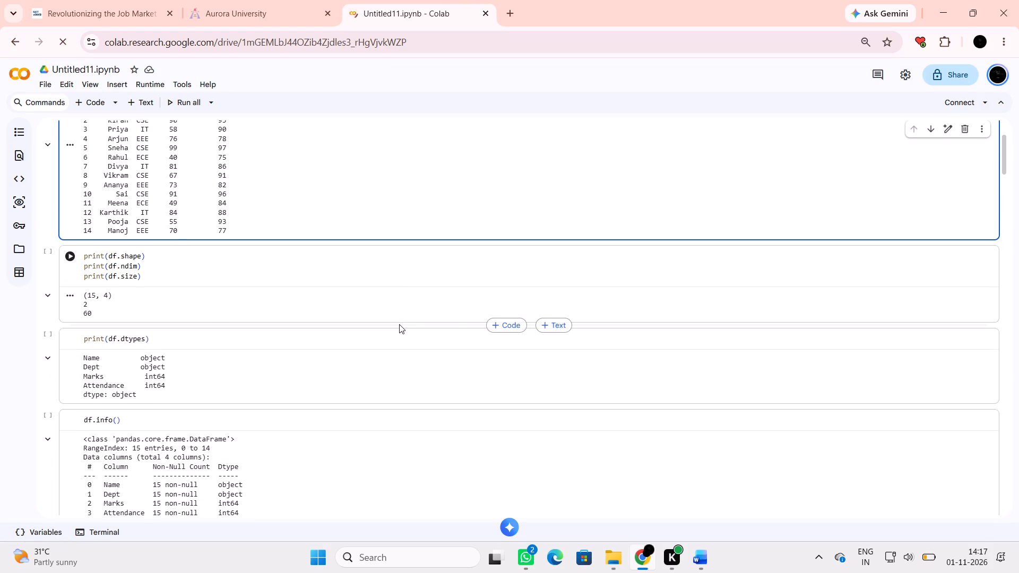
{"action": "scroll", "coordinate": [399, 324], "scroll_direction": "down", "scroll_amount": 15}
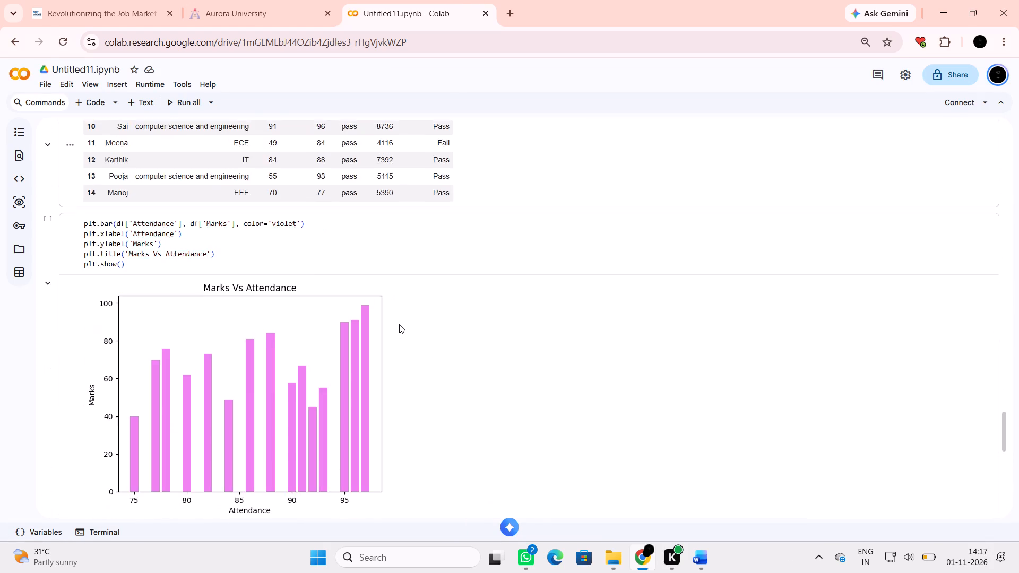
{"action": "scroll", "coordinate": [399, 324], "scroll_direction": "down", "scroll_amount": 8}
{"action": "scroll", "coordinate": [399, 324], "scroll_direction": "up", "scroll_amount": 3}
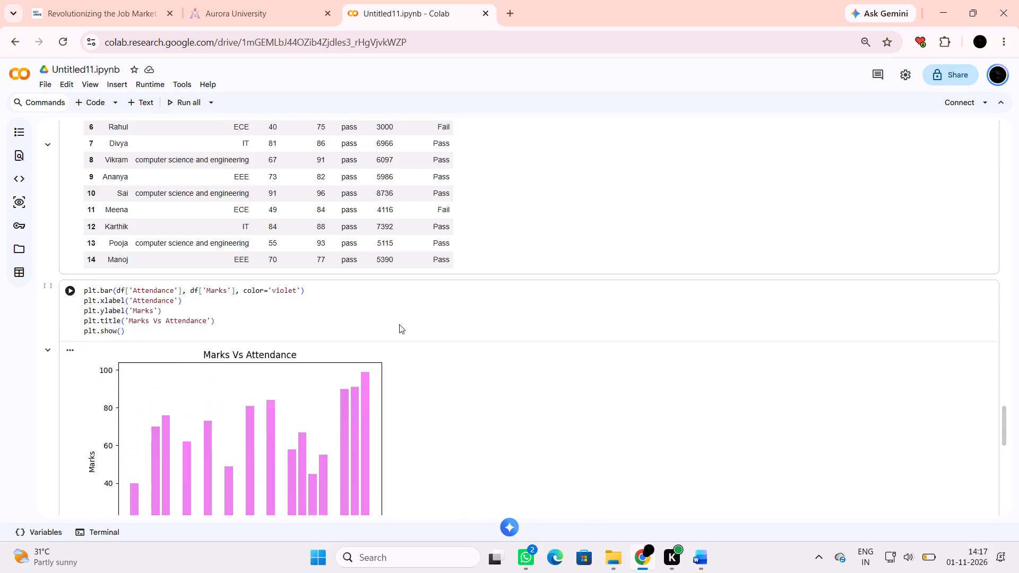
{"action": "scroll", "coordinate": [399, 324], "scroll_direction": "up", "scroll_amount": 5}
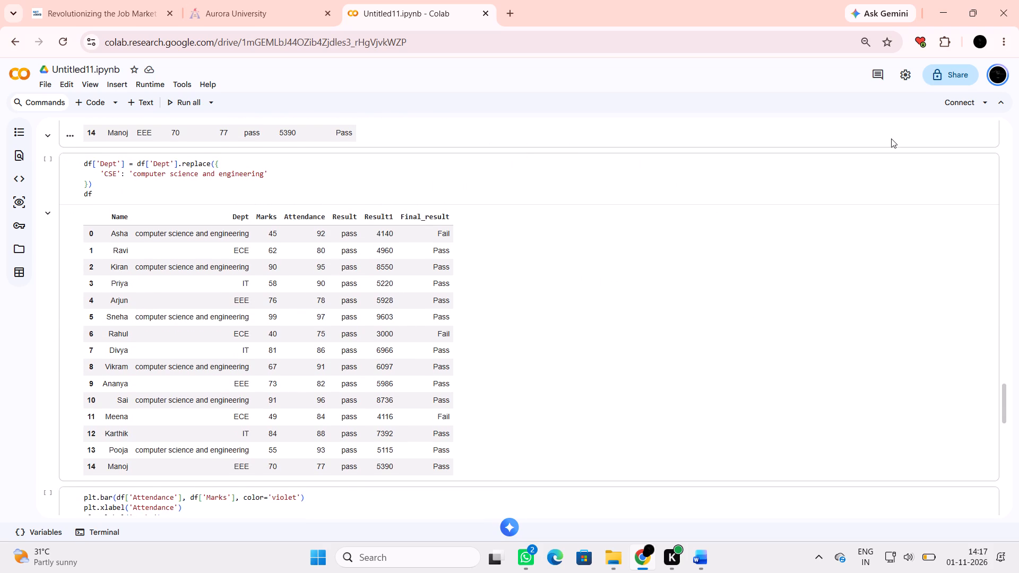
Share the Untitled11.ipynb notebook with anyone who has the link, copy its link, and close the sharing dialog.
{"action": "left_click", "coordinate": [947, 72]}
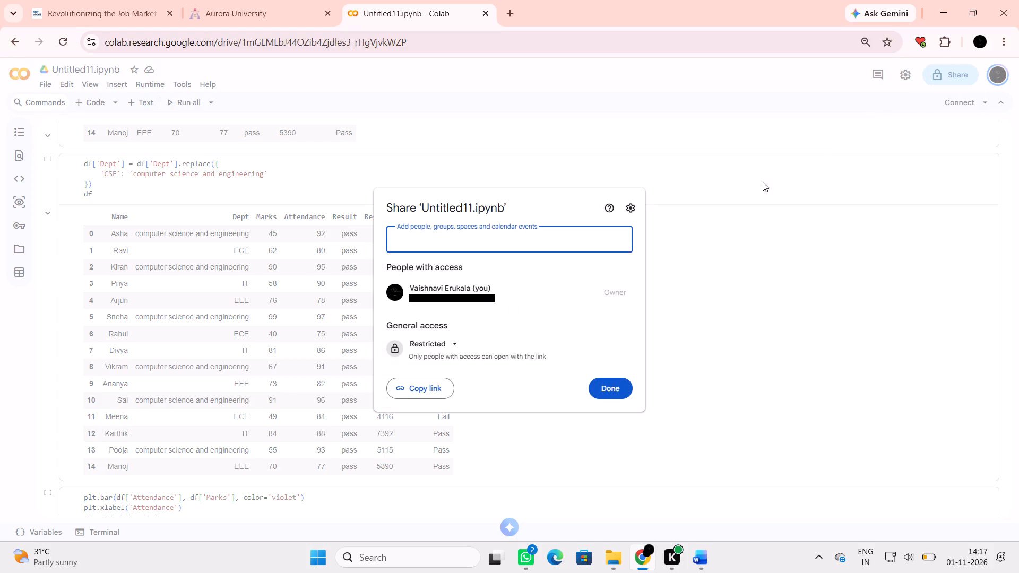
{"action": "left_click", "coordinate": [432, 352]}
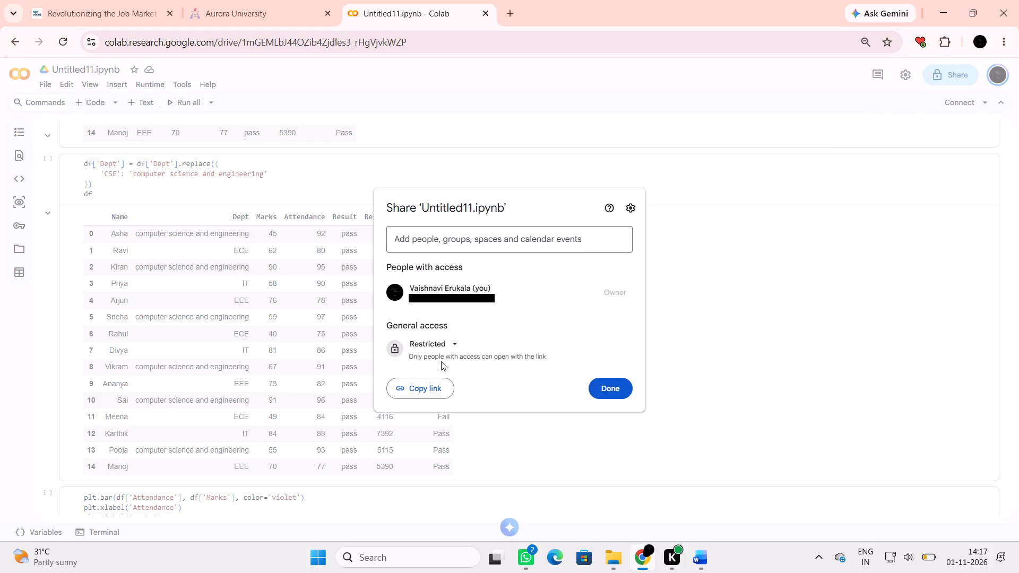
{"action": "left_click", "coordinate": [441, 350]}
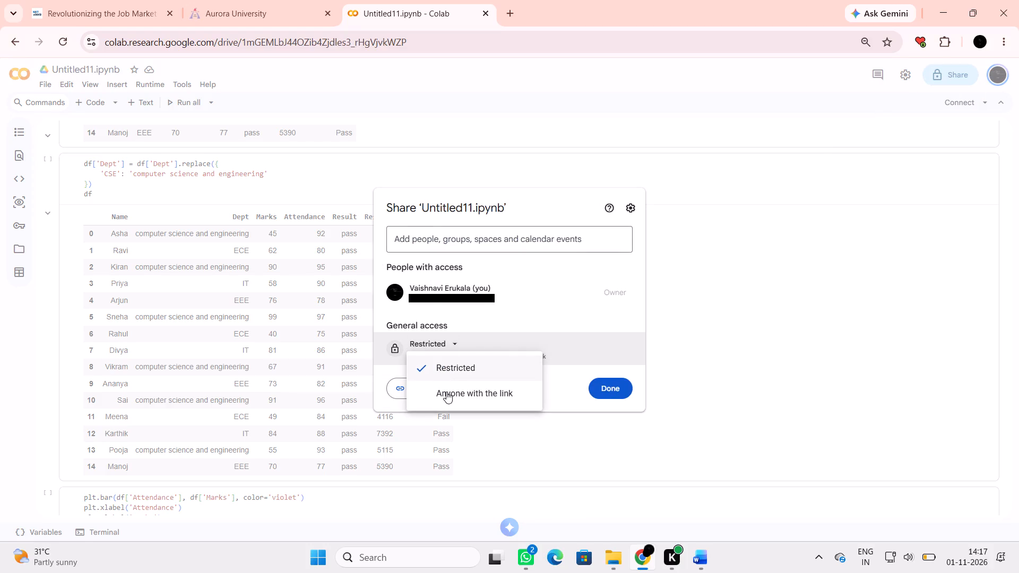
{"action": "left_click", "coordinate": [446, 392]}
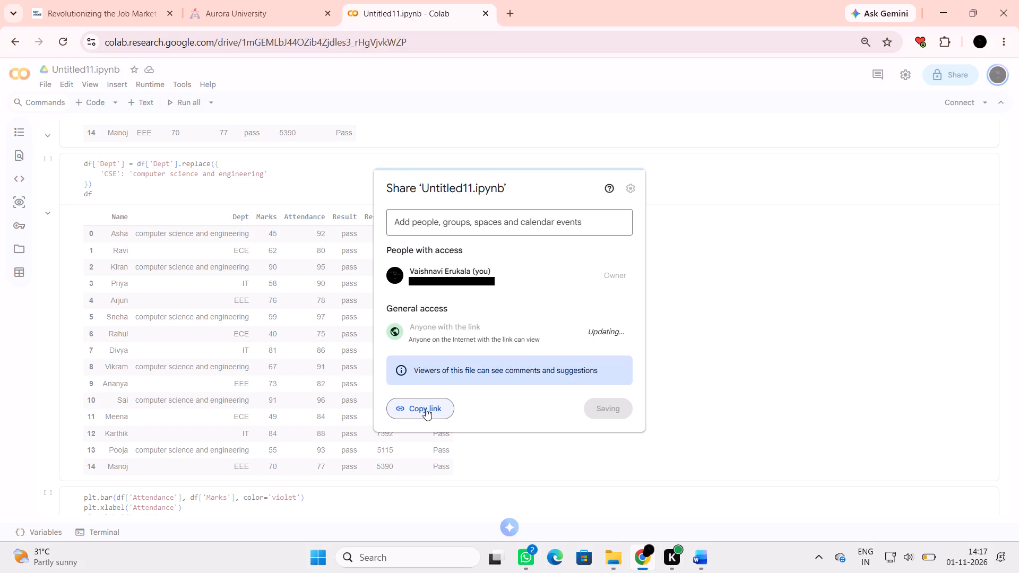
{"action": "left_click", "coordinate": [426, 409]}
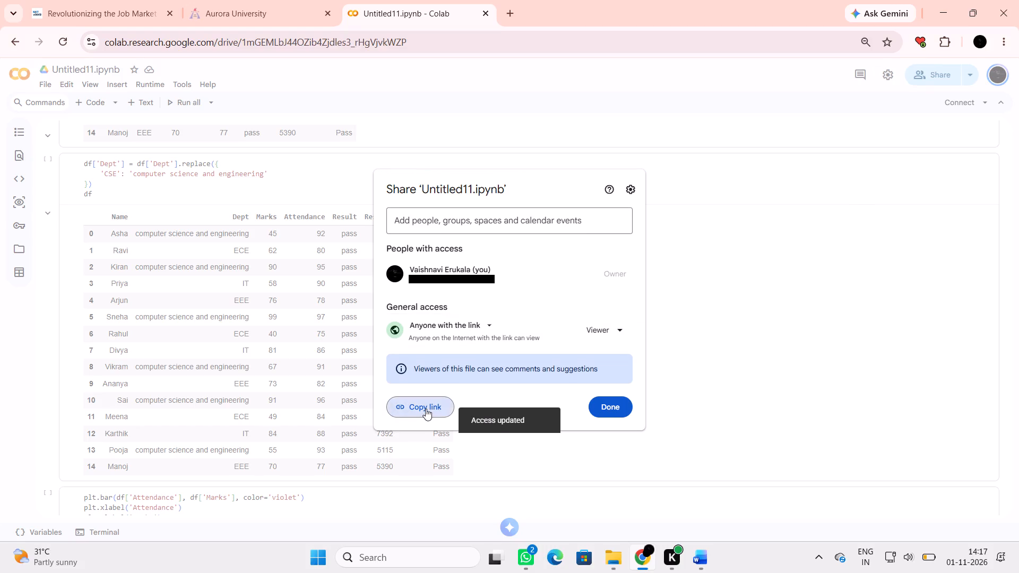
{"action": "left_click", "coordinate": [842, 414]}
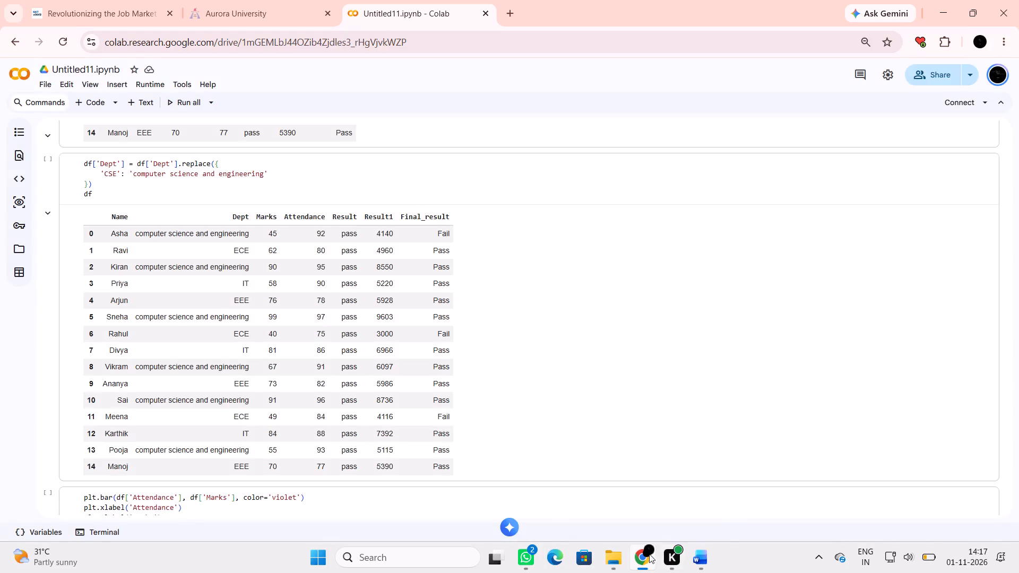
Switch back to Word and paste the notebook link beneath the COLAB LINK heading in FDS_Lab_Report_2.
{"action": "left_click", "coordinate": [647, 555]}
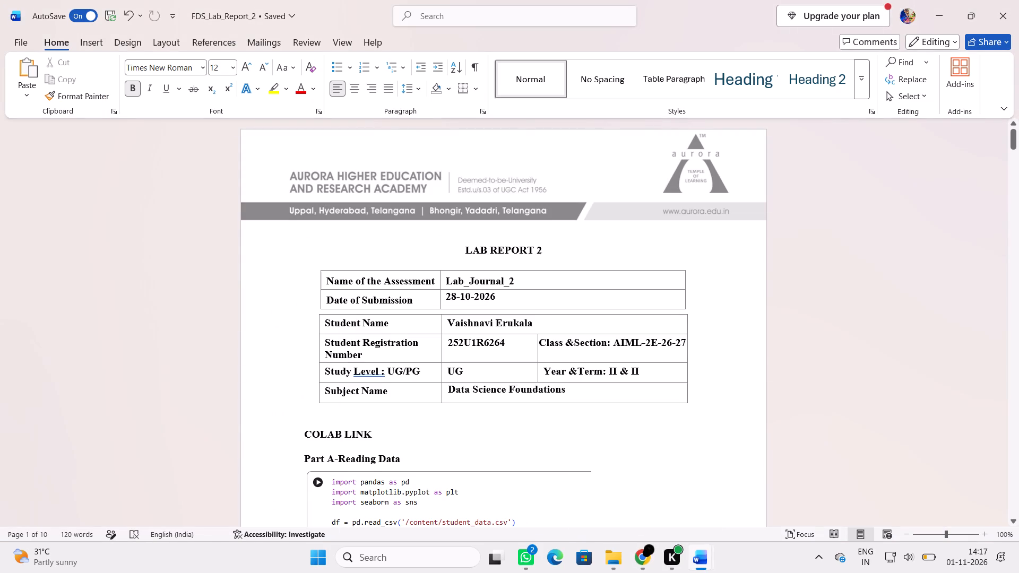
{"action": "key", "text": "ctrl+v"}
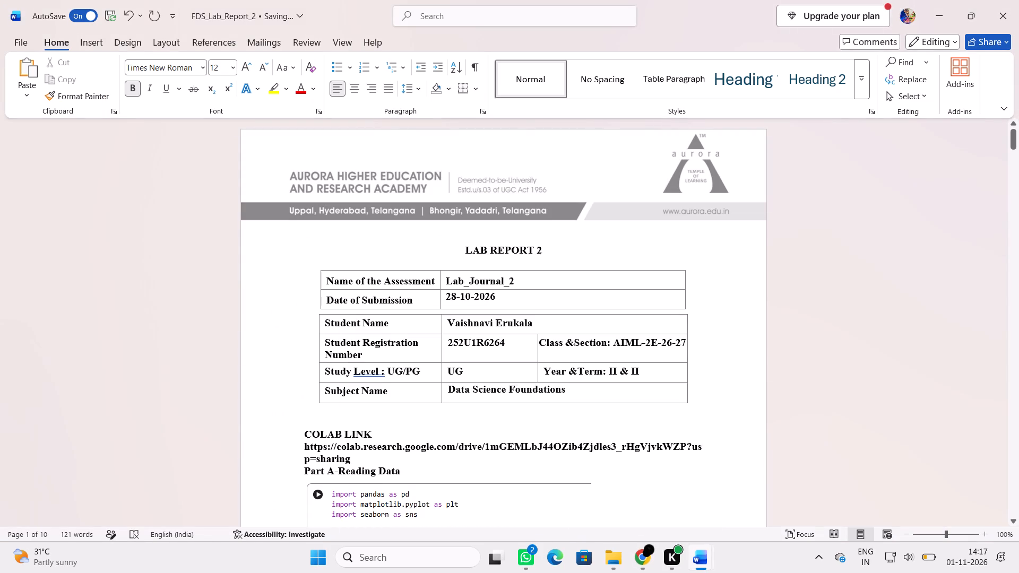
Remove the bold formatting from the pasted Colab link only, keeping the COLAB LINK heading bold.
{"action": "key", "text": "shift+Up"}
{"action": "key", "text": "shift+Up"}
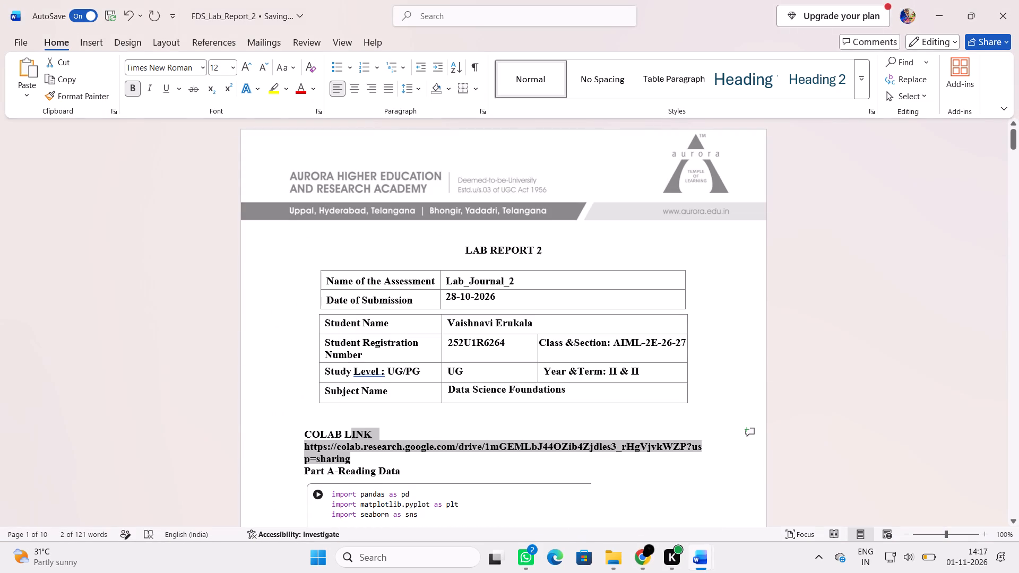
{"action": "key", "text": "shift+Right"}
{"action": "key", "text": "shift+Right"}
{"action": "key", "text": "shift+Right"}
{"action": "key", "text": "shift+Right"}
{"action": "key", "text": "shift+Right"}
{"action": "key", "text": "shift+Left"}
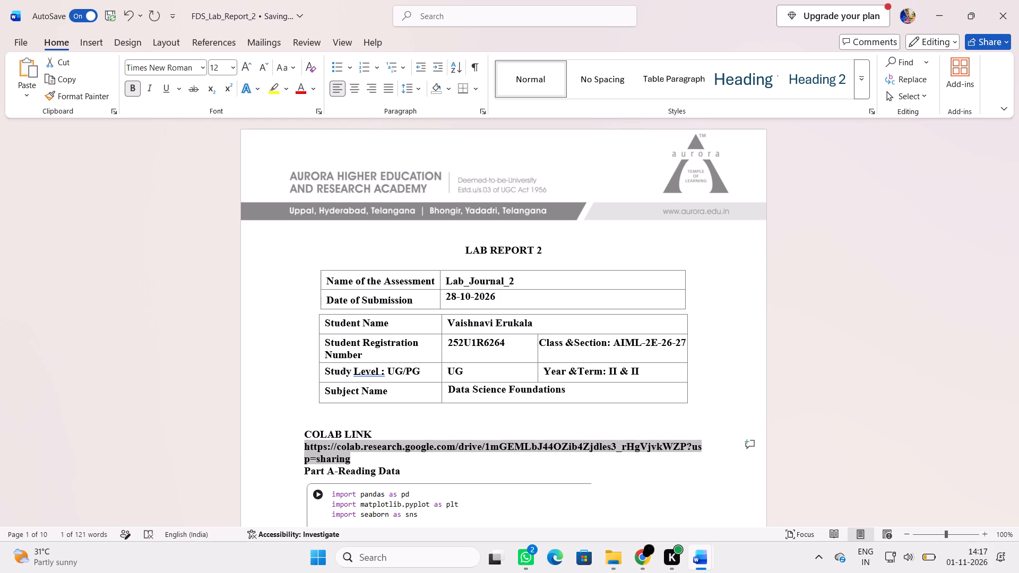
{"action": "key", "text": "ctrl+b"}
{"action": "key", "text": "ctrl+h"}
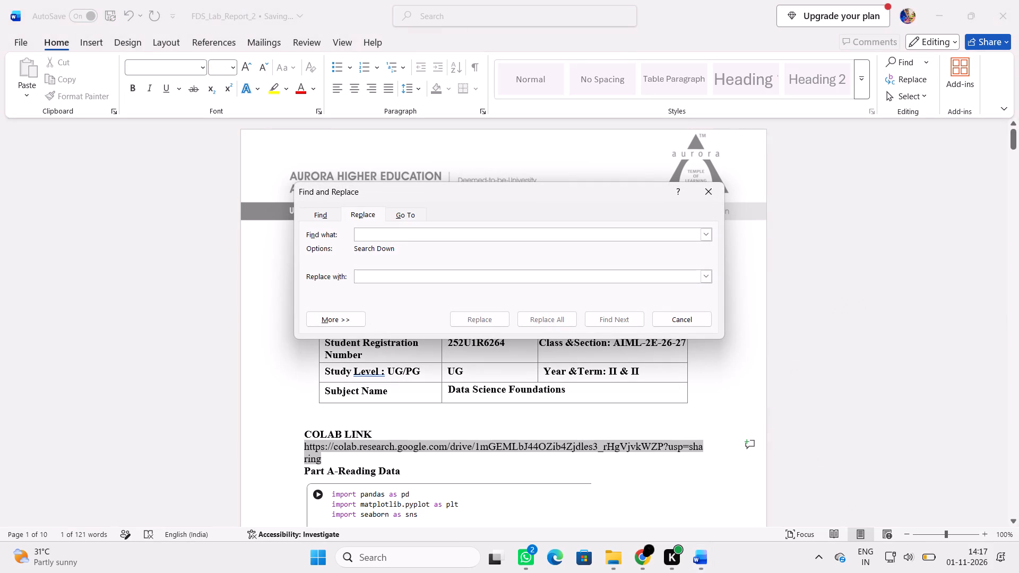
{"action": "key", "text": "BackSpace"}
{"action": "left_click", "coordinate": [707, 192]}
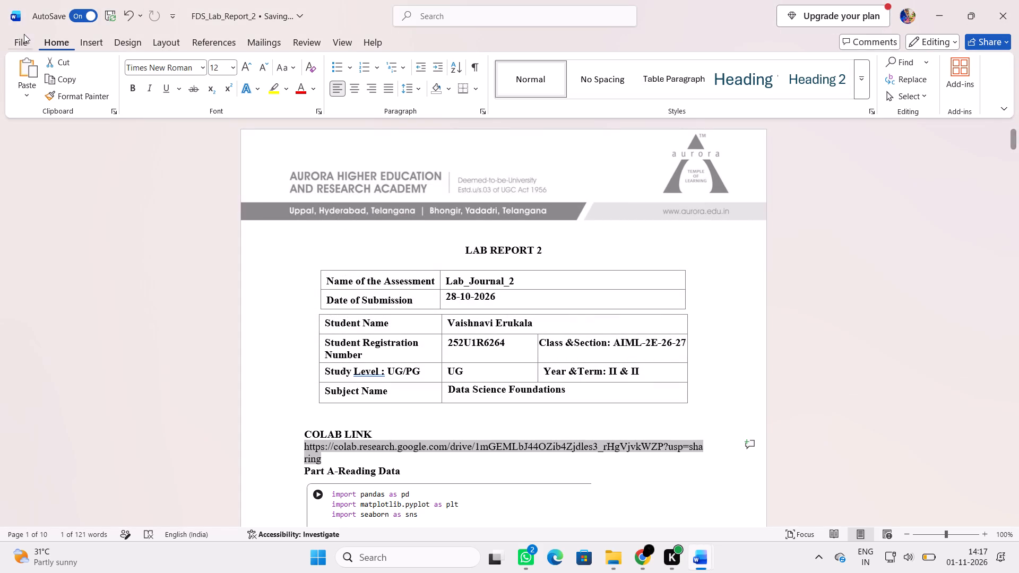
Turn the selected Colab address beneath the COLAB LINK heading into a hyperlink to the same address, and deselect it.
{"action": "left_click", "coordinate": [89, 39]}
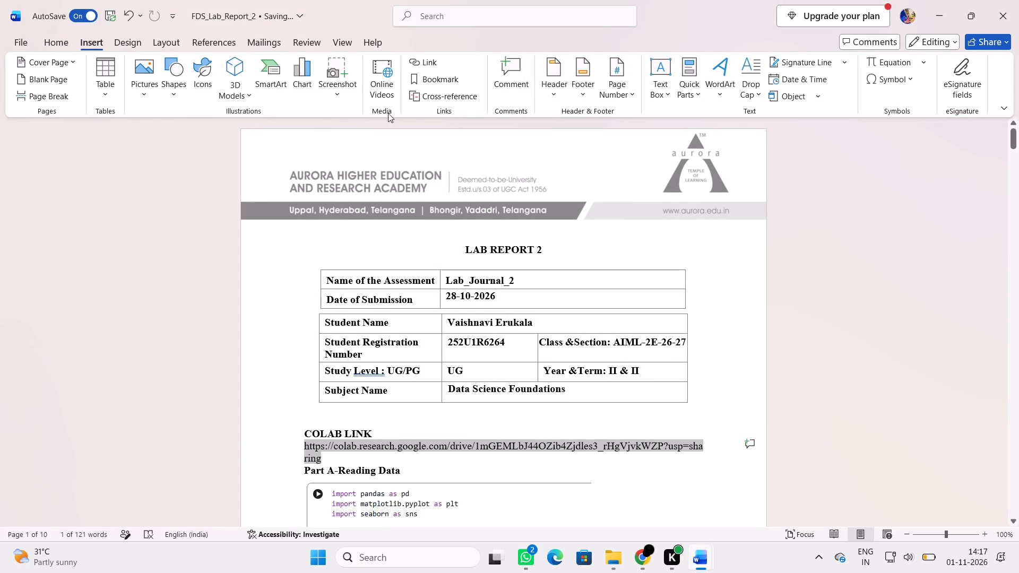
{"action": "left_click", "coordinate": [446, 56]}
{"action": "left_click", "coordinate": [434, 59]}
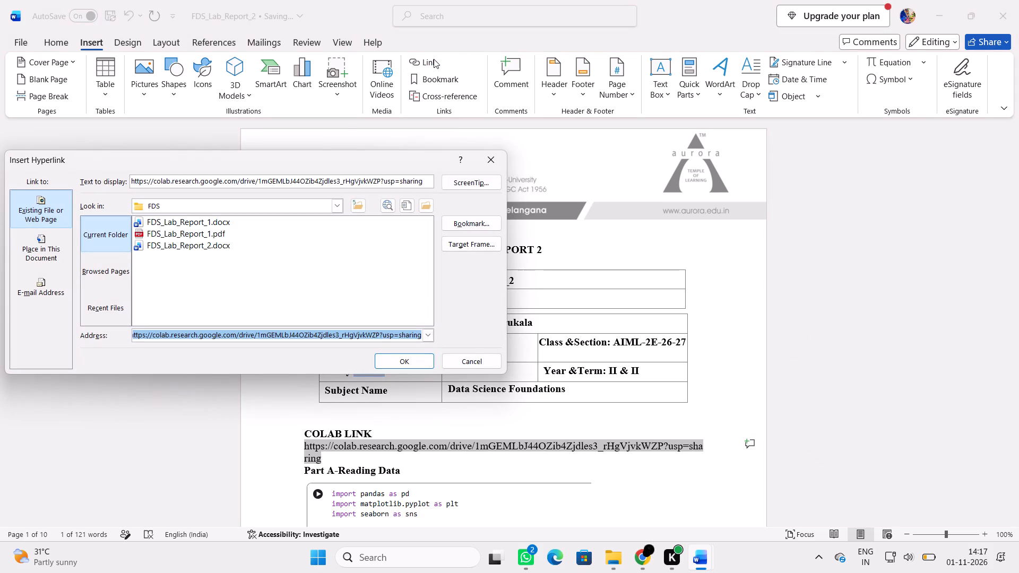
{"action": "key", "text": "Return"}
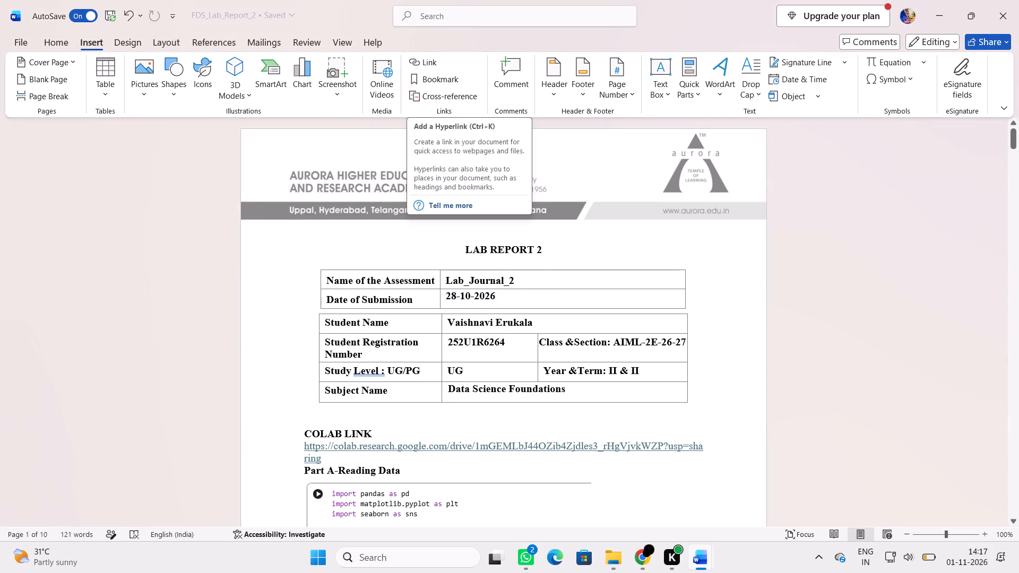
{"action": "left_click", "coordinate": [187, 329]}
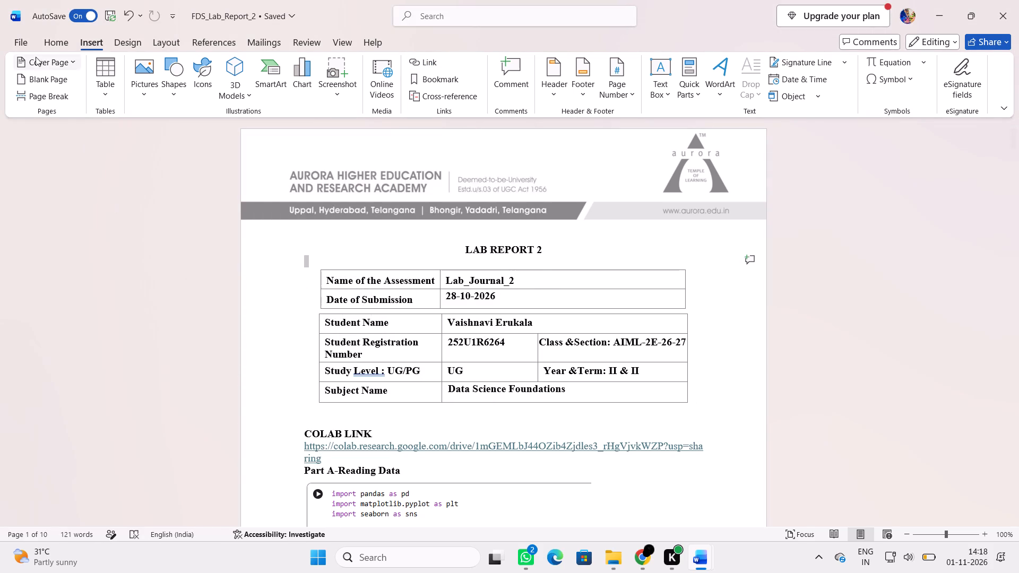
Export the report as a PDF named FDS_Lab_Report_2 in the FDS folder, and close the Word document.
{"action": "left_click", "coordinate": [14, 42]}
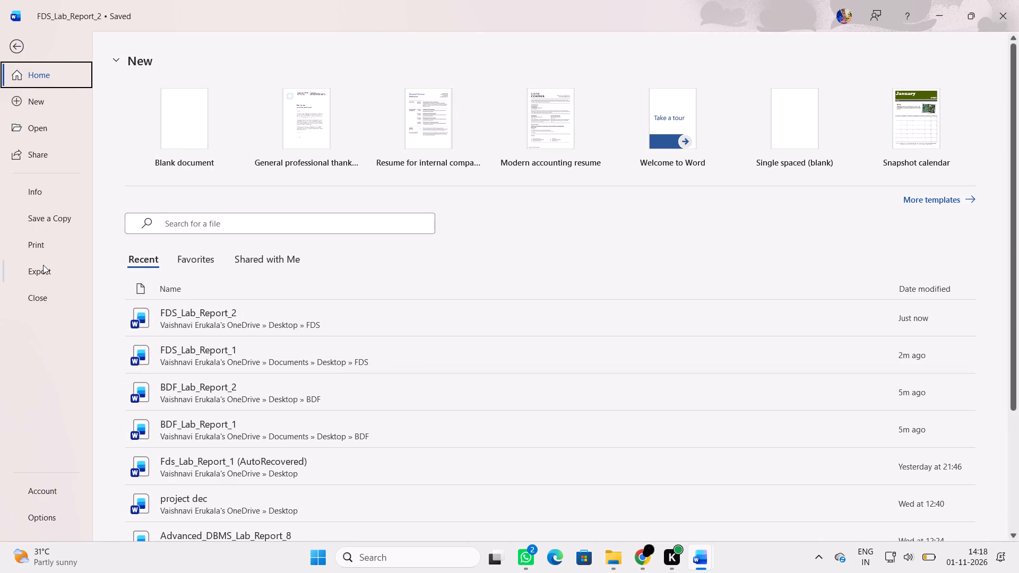
{"action": "left_click", "coordinate": [43, 265]}
{"action": "left_click", "coordinate": [362, 180]}
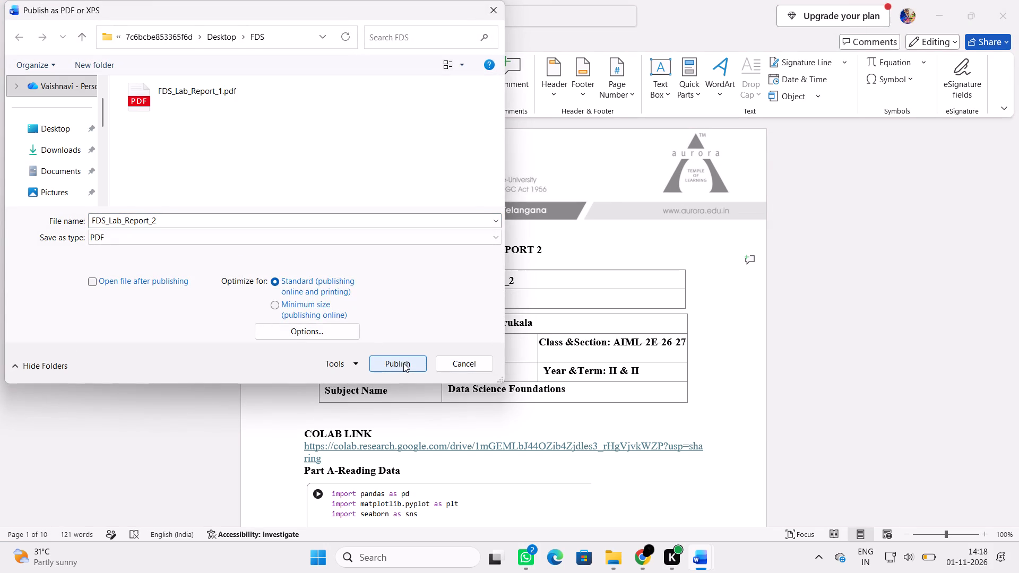
{"action": "left_click", "coordinate": [400, 366]}
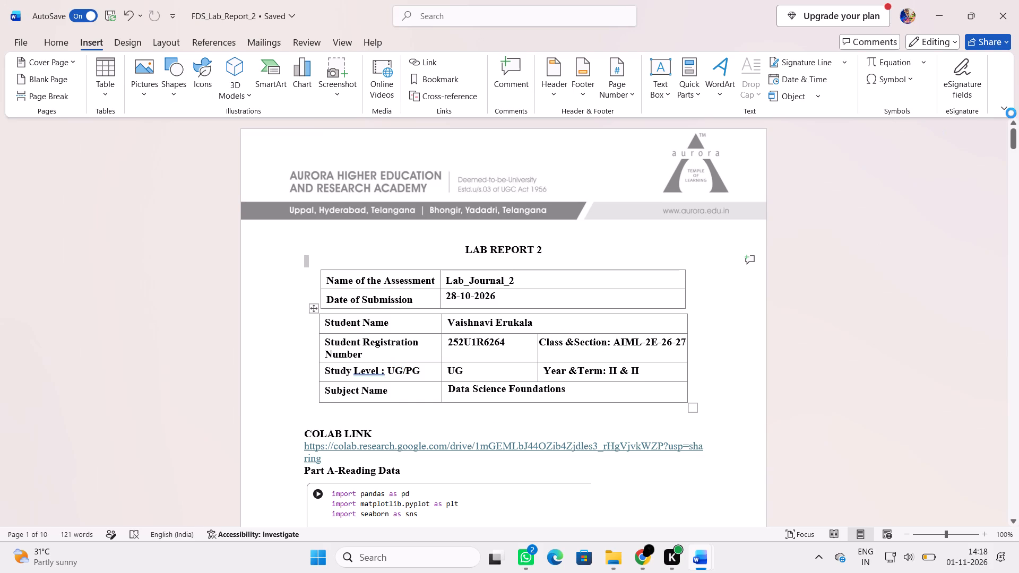
{"action": "left_click", "coordinate": [1018, 1]}
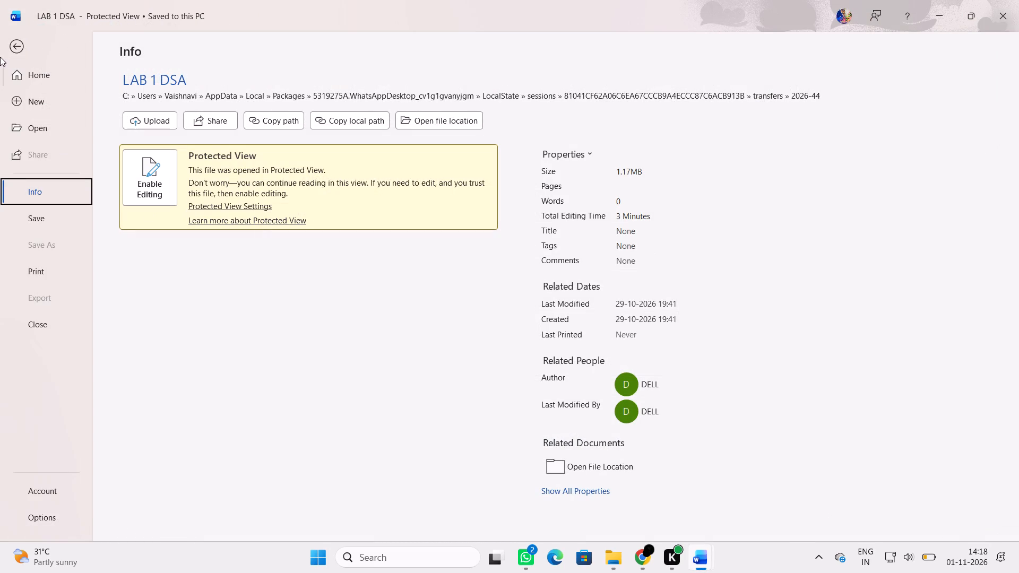
Leave the file information page of LAB 1 DSA and return to the document's pages.
{"action": "left_click", "coordinate": [14, 49]}
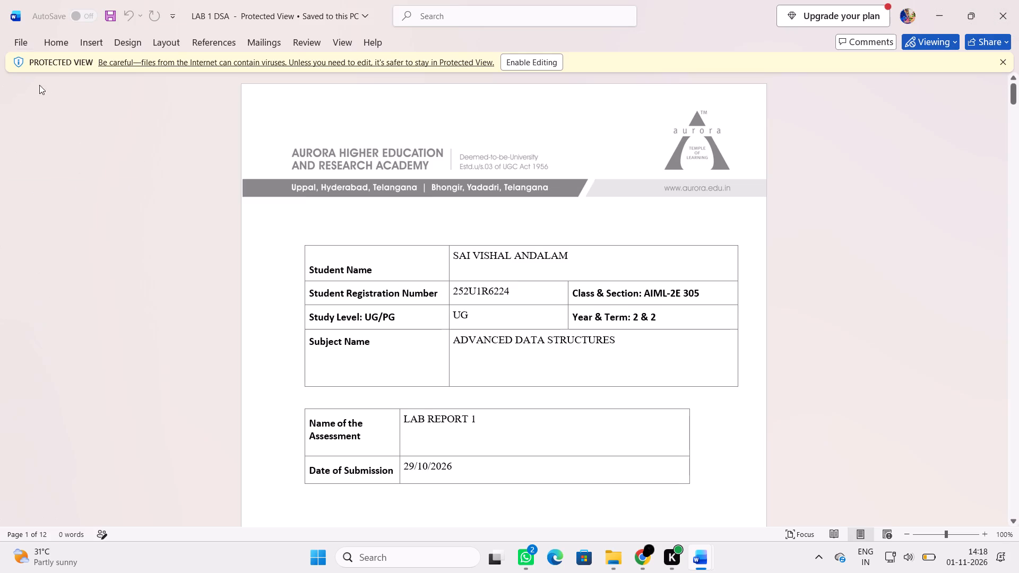
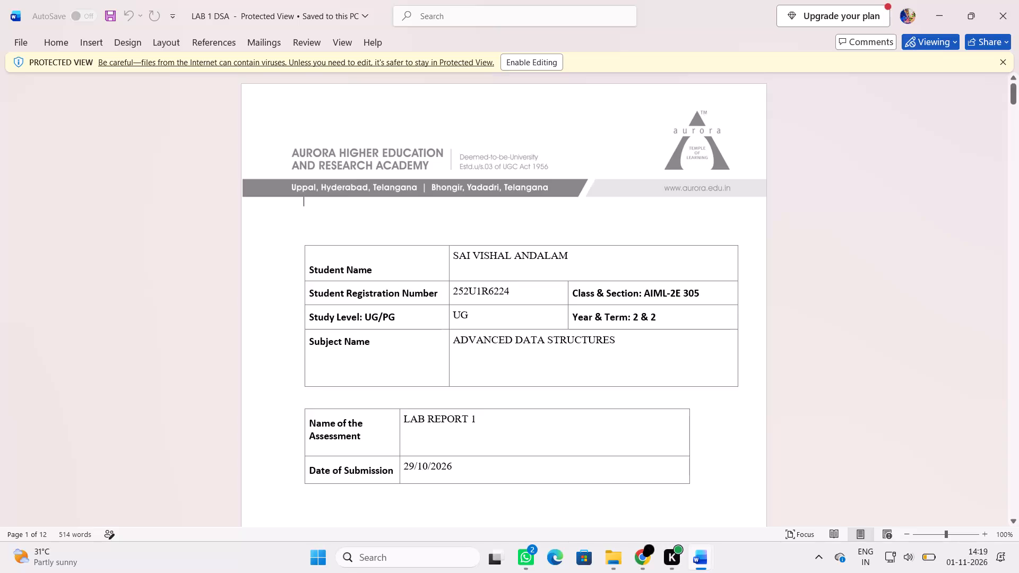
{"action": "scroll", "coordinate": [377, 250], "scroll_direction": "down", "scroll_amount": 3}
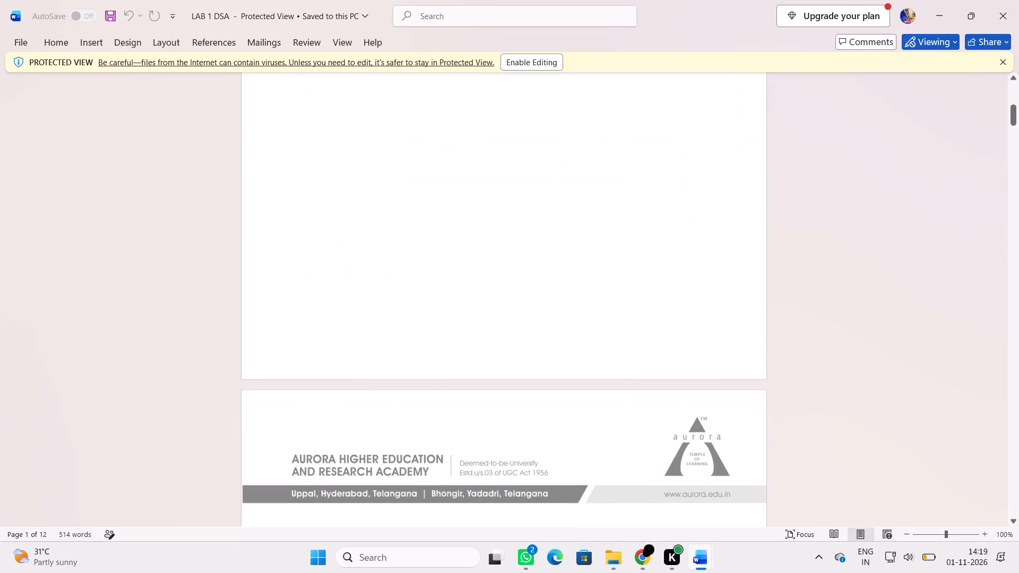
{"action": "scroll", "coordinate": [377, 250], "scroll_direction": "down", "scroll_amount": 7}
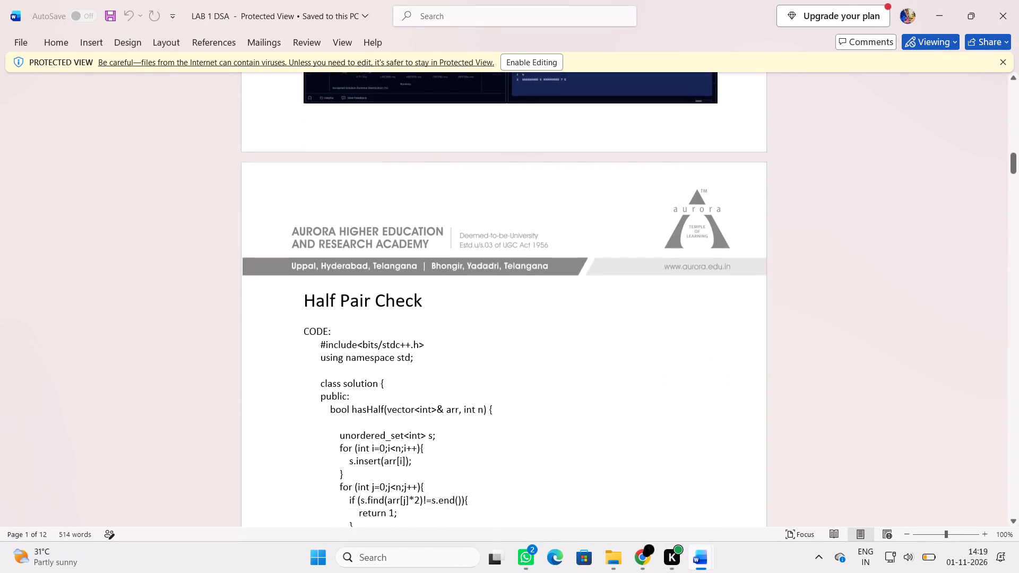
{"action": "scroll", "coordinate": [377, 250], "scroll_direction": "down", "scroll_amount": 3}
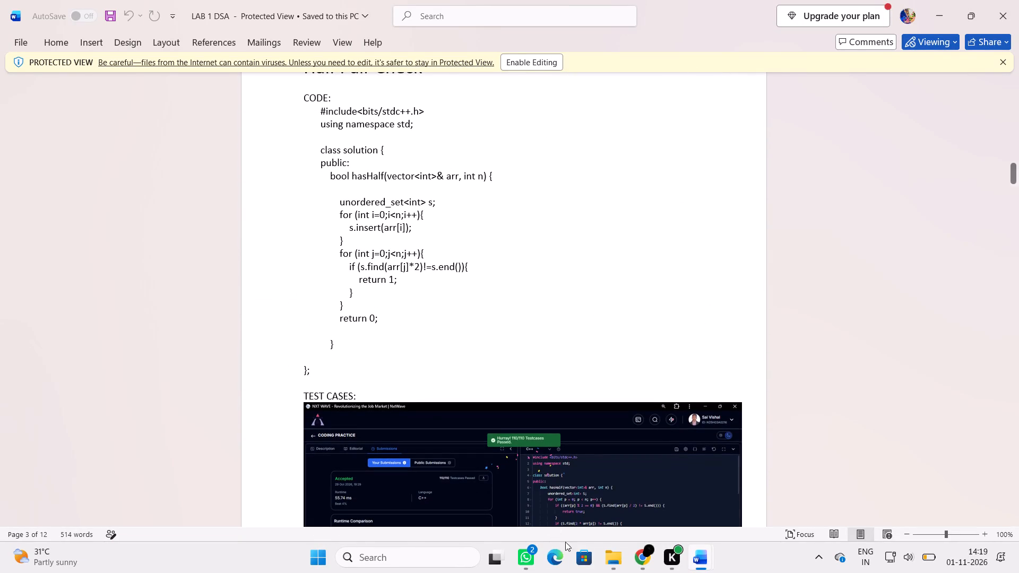
Open the FDS_Lab_Report_2 Word document from the FDS folder.
{"action": "left_click", "coordinate": [614, 558]}
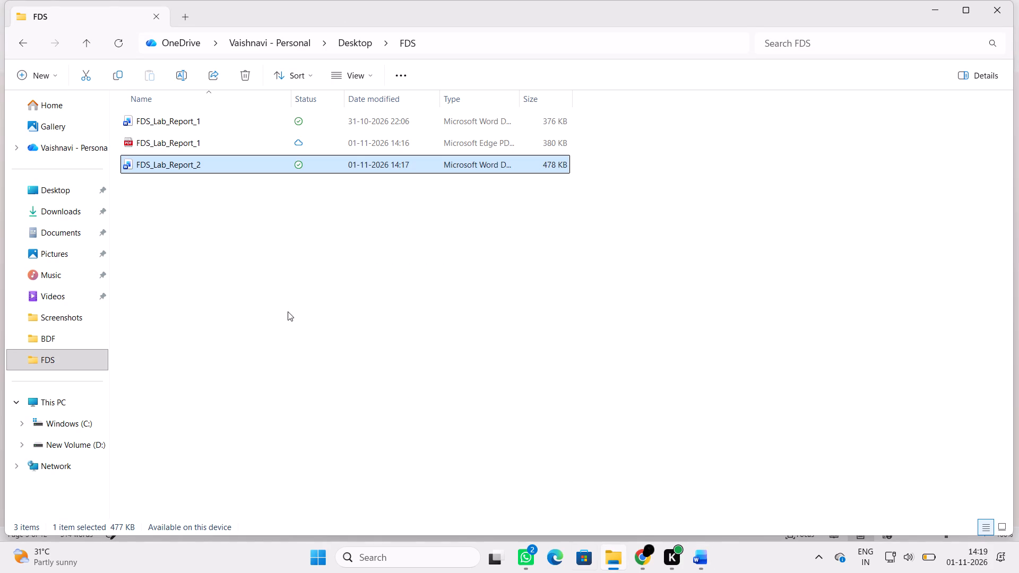
{"action": "left_click", "coordinate": [277, 302]}
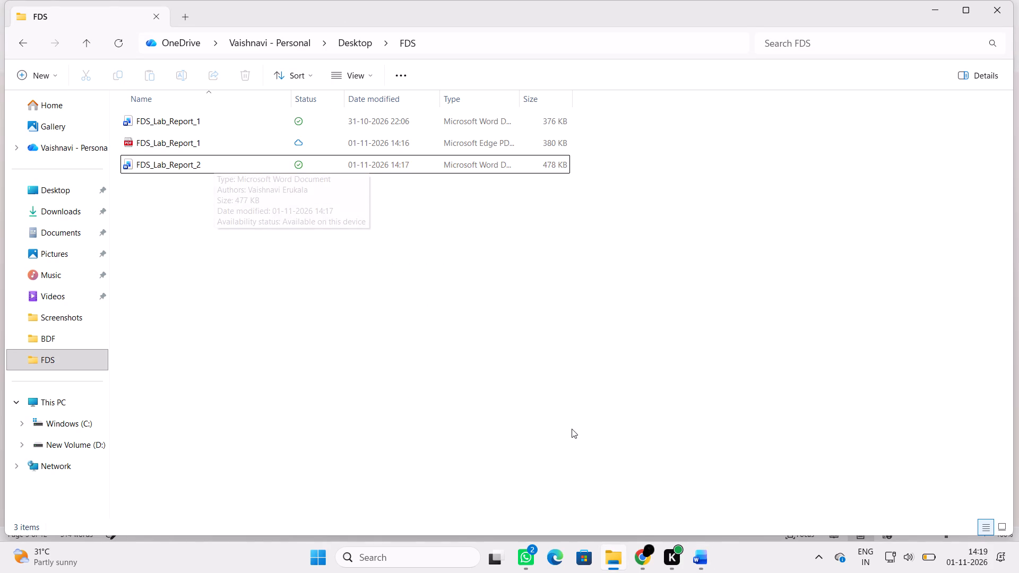
{"action": "left_click", "coordinate": [705, 554]}
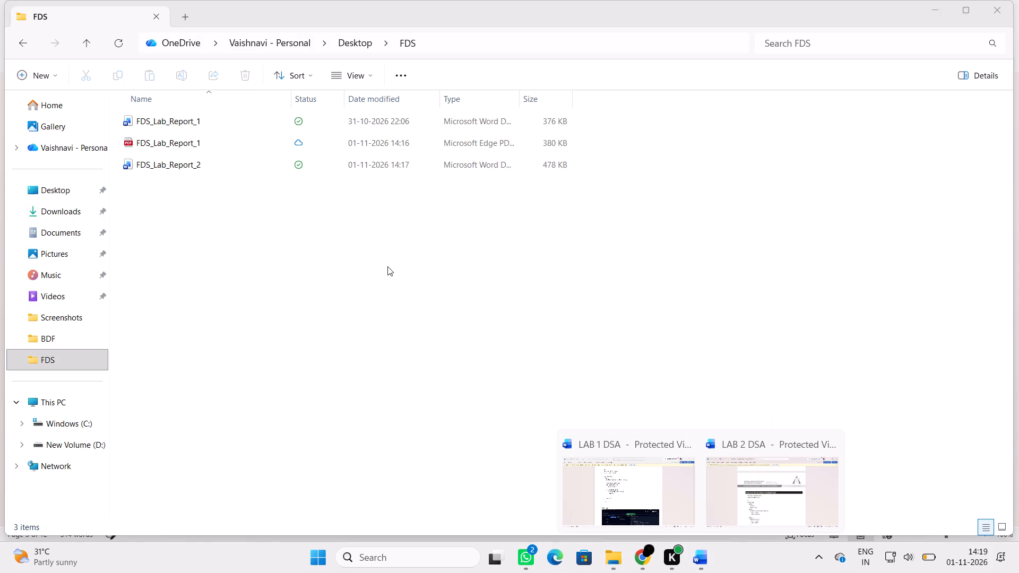
{"action": "double_click", "coordinate": [351, 173]}
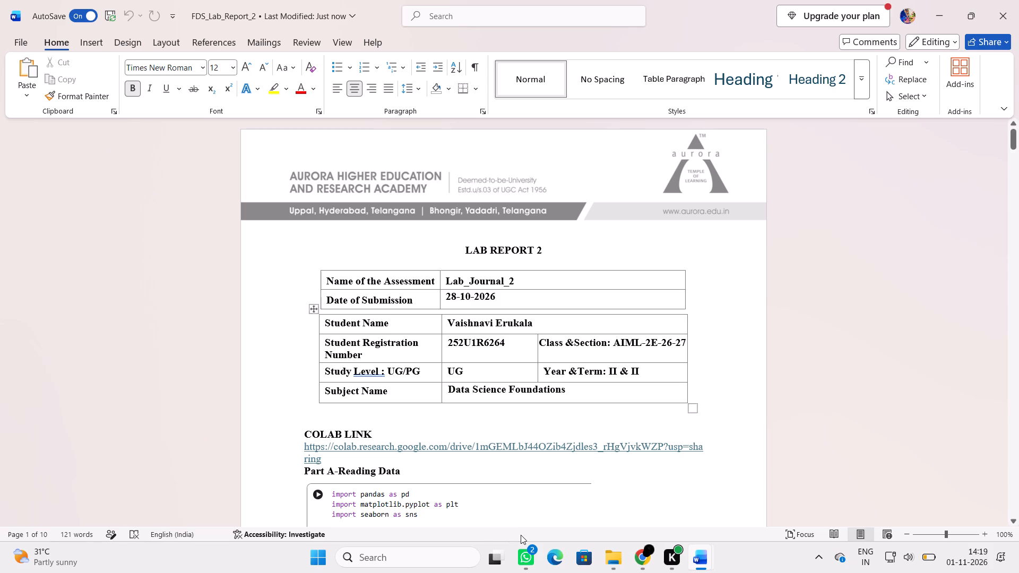
Change the Subject Name in lab report 2 to Foundations of Data Science, matching the subject name on the Aurora portal.
{"action": "left_click", "coordinate": [646, 558]}
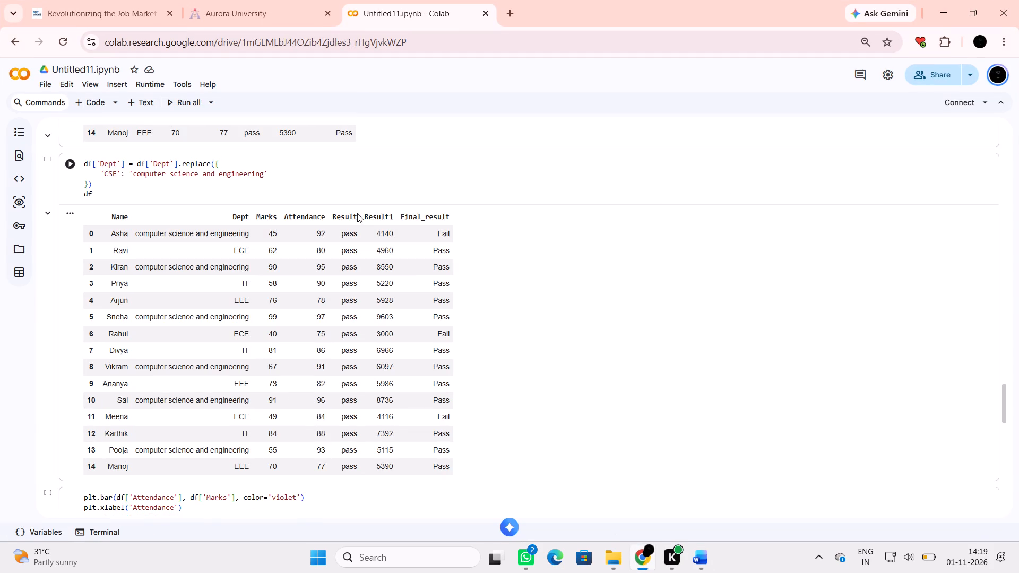
{"action": "left_click", "coordinate": [206, 8]}
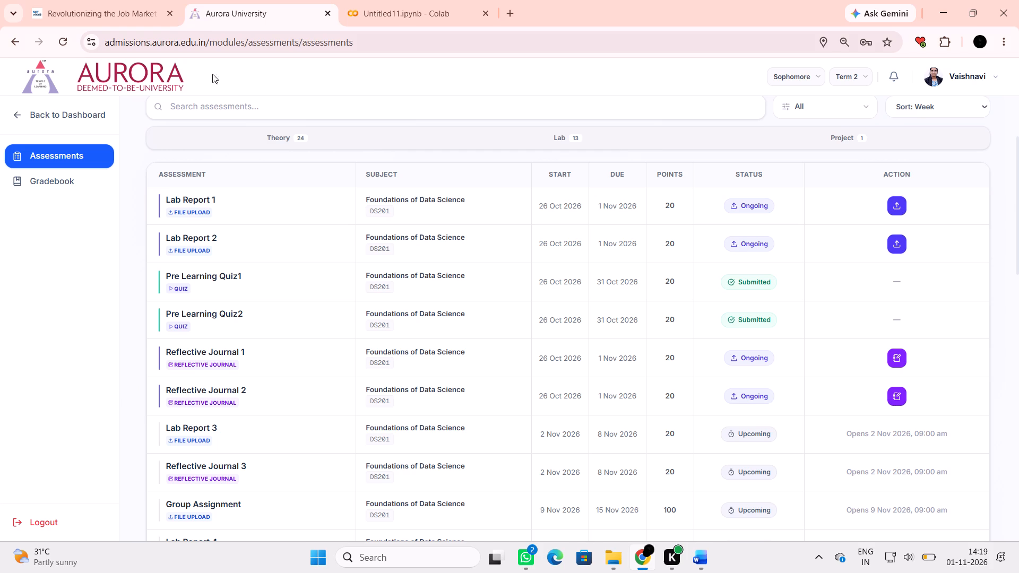
{"action": "scroll", "coordinate": [291, 278], "scroll_direction": "up", "scroll_amount": 2}
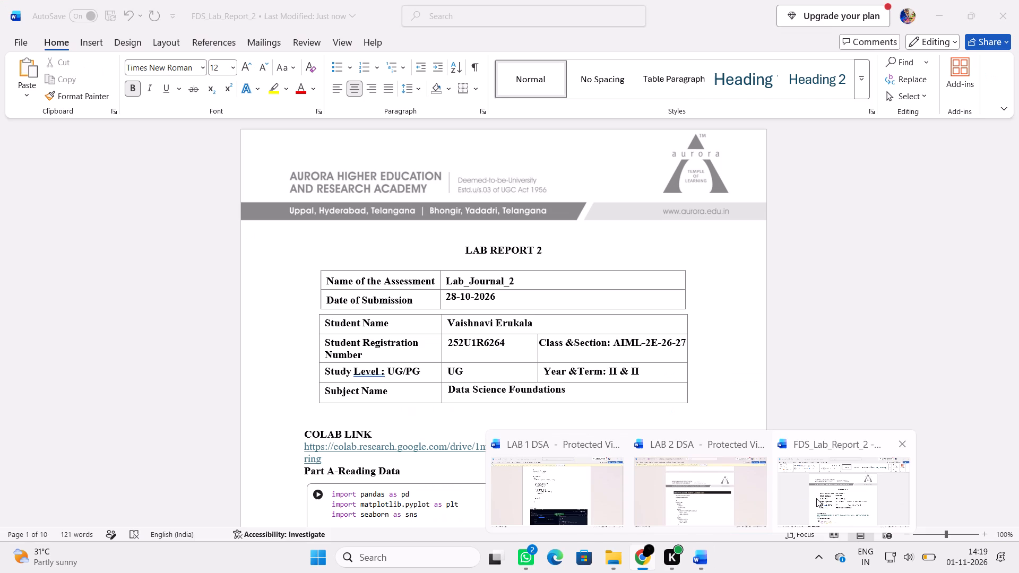
{"action": "left_click", "coordinate": [816, 498]}
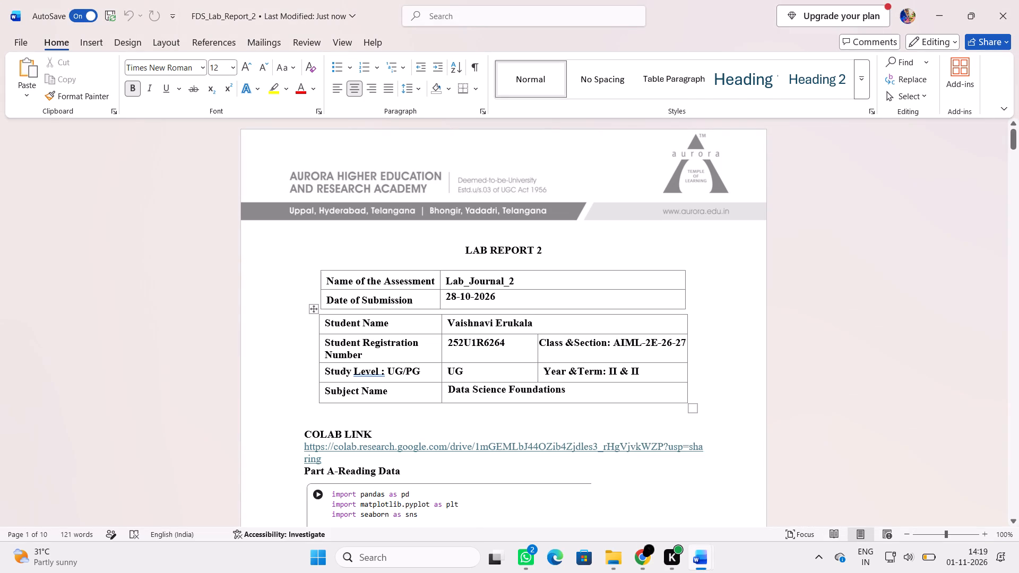
{"action": "left_click_drag", "start_coordinate": [572, 389], "coordinate": [509, 396]}
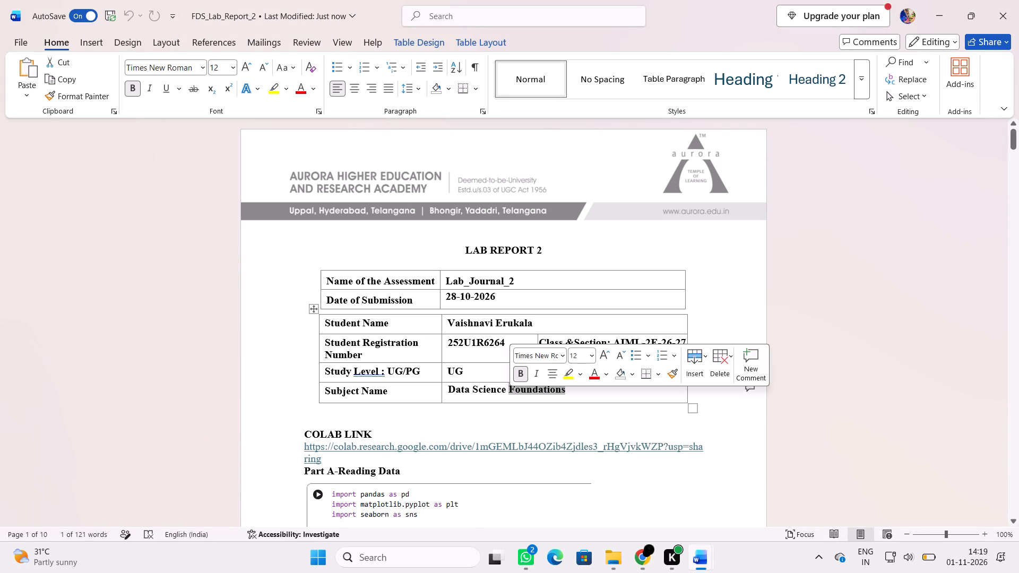
{"action": "key", "text": "ctrl+x"}
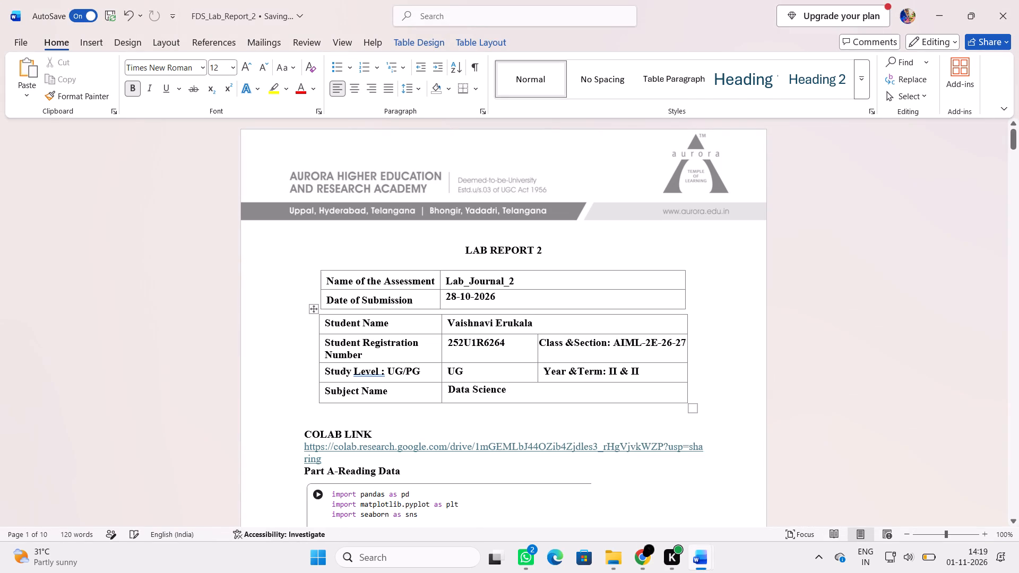
{"action": "left_click", "coordinate": [449, 390]}
{"action": "key", "text": "ctrl+v"}
{"action": "key", "text": "space"}
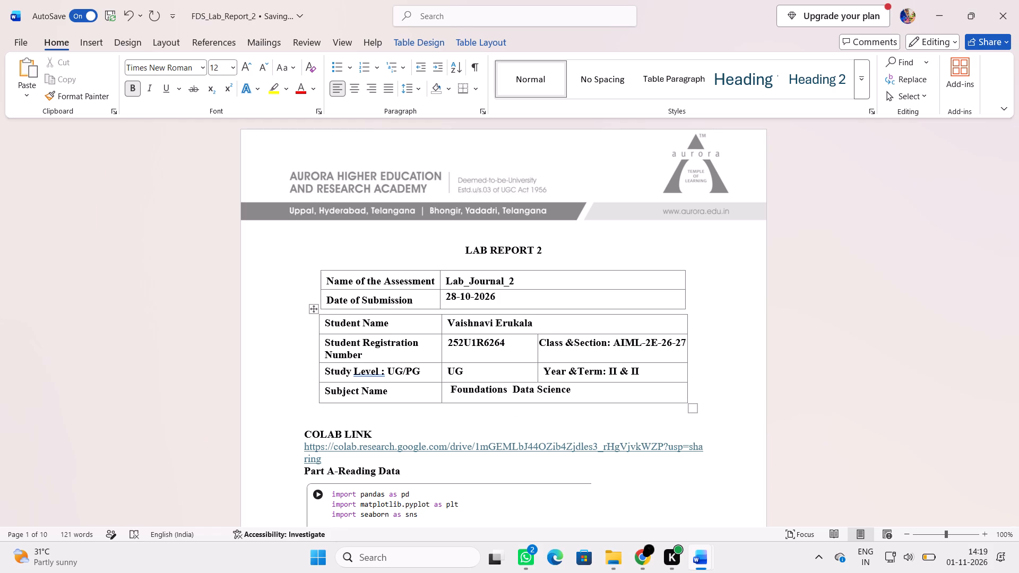
{"action": "key", "text": "o"}
{"action": "type", "text": "f"}
{"action": "key", "text": "space"}
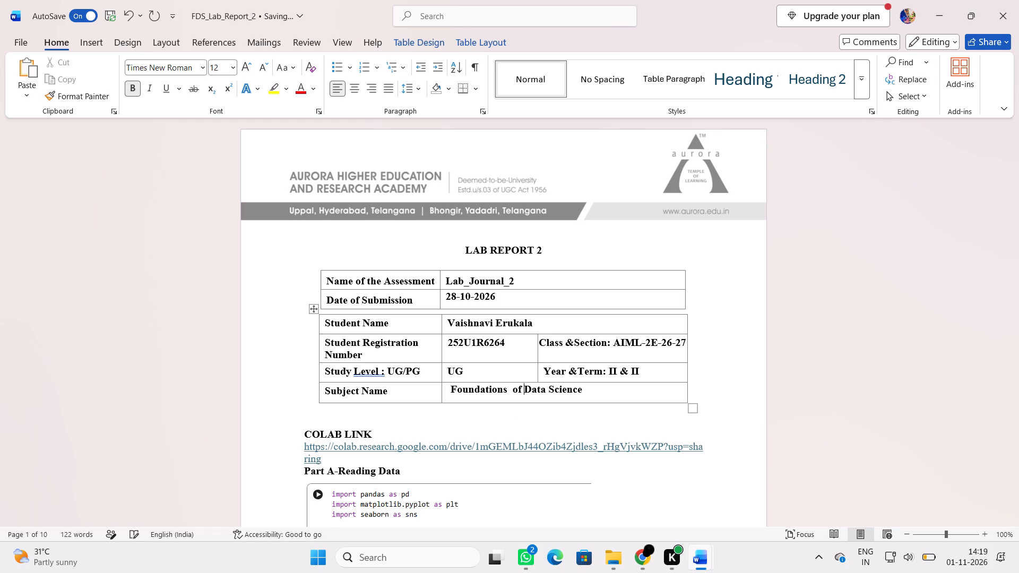
Start exporting the report as a PDF and permanently delete the existing FDS_Lab_Report_2.pdf from the FDS folder.
{"action": "left_click", "coordinate": [15, 44]}
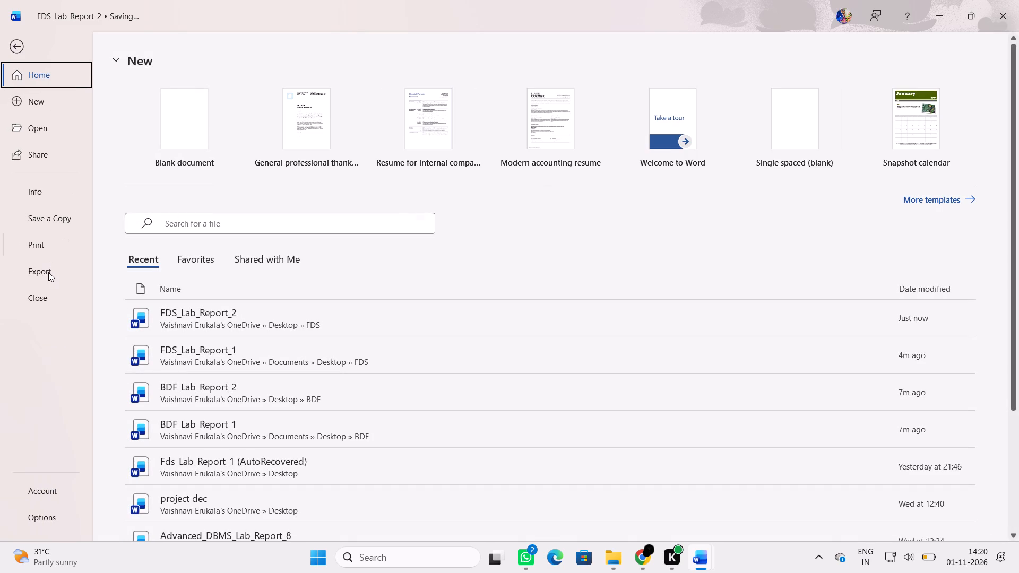
{"action": "left_click", "coordinate": [48, 272]}
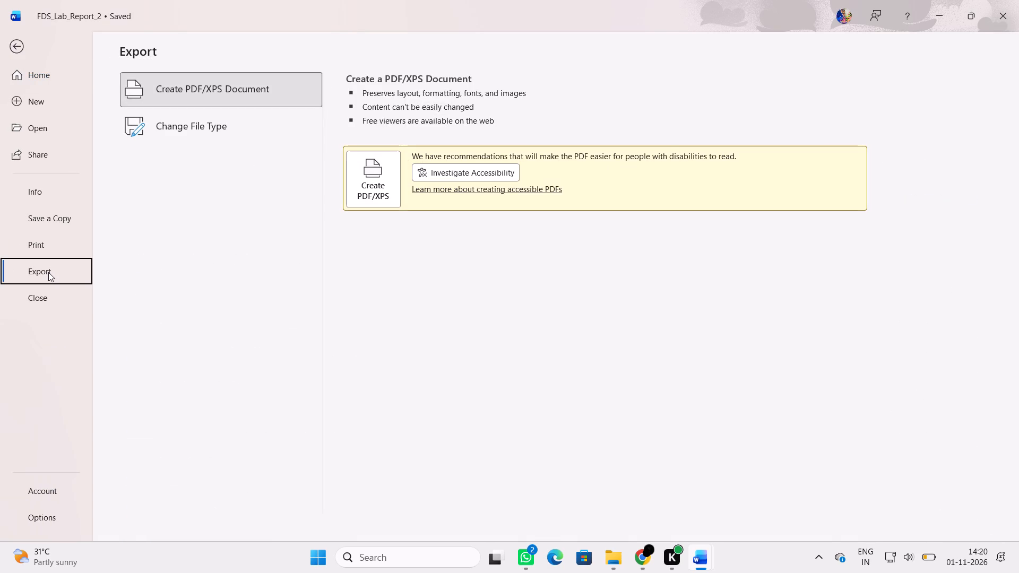
{"action": "left_click", "coordinate": [381, 173]}
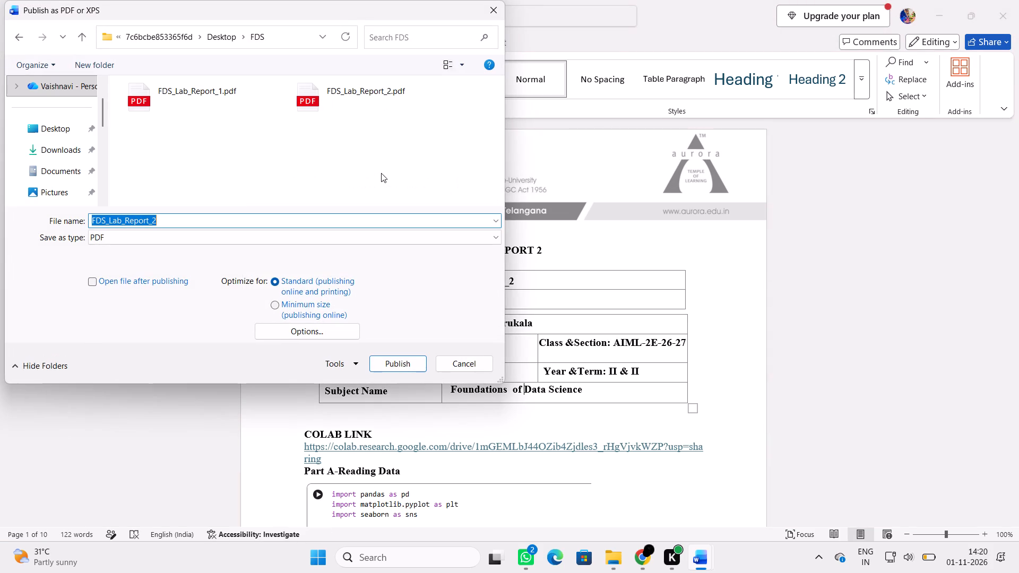
{"action": "left_click", "coordinate": [396, 366]}
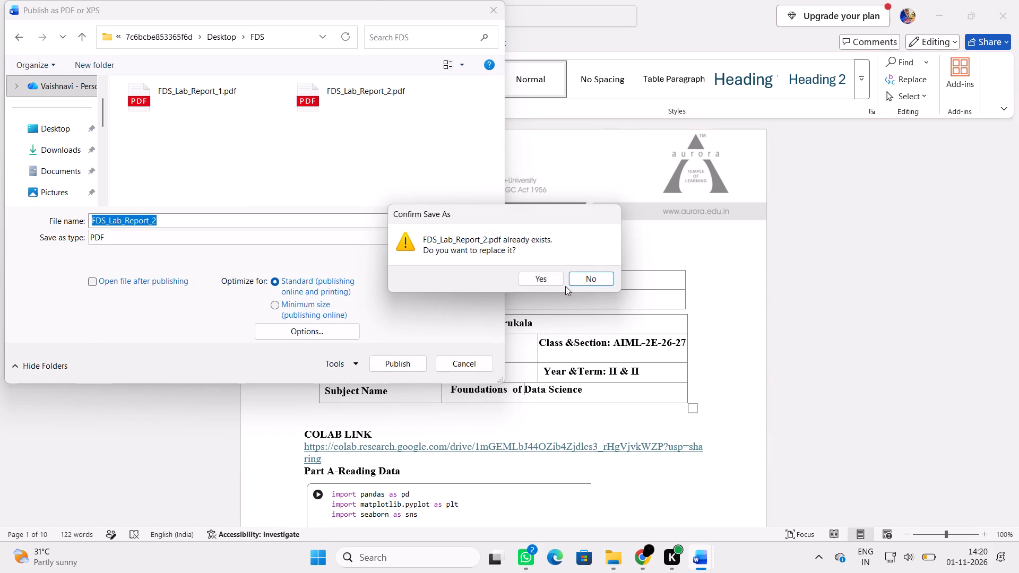
{"action": "right_click", "coordinate": [356, 98]}
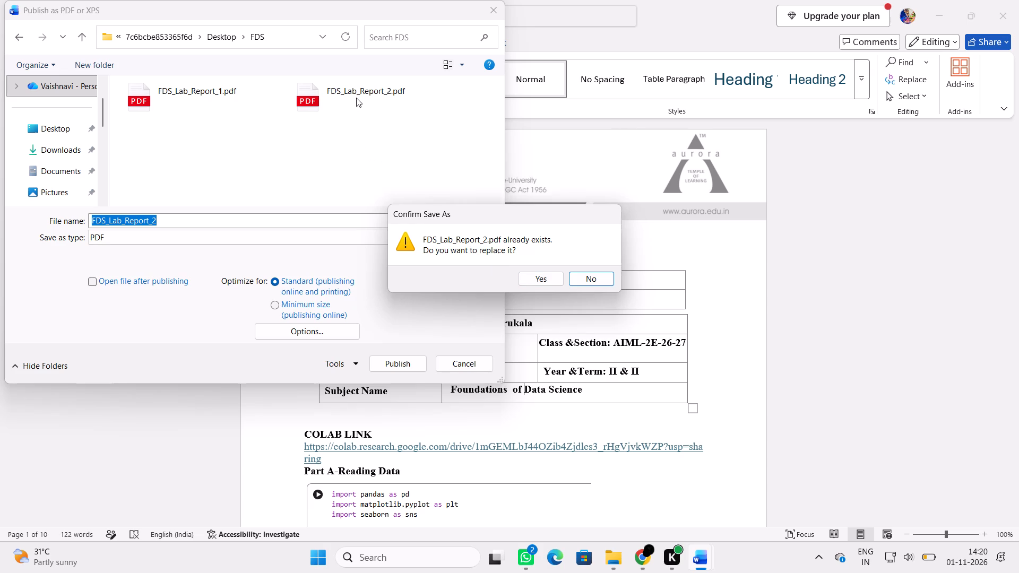
{"action": "left_click", "coordinate": [585, 281]}
{"action": "right_click", "coordinate": [316, 102]}
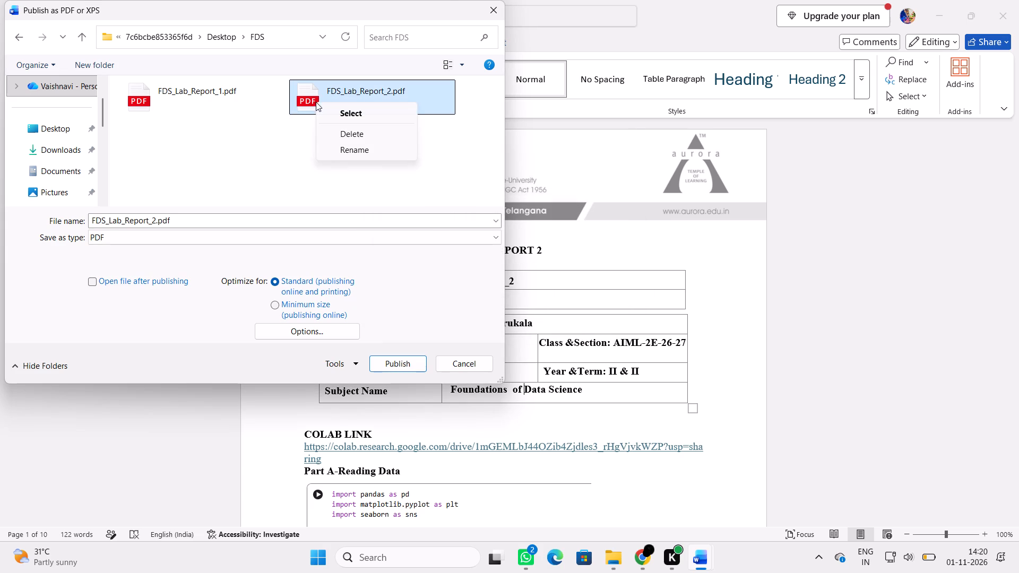
{"action": "left_click", "coordinate": [353, 129]}
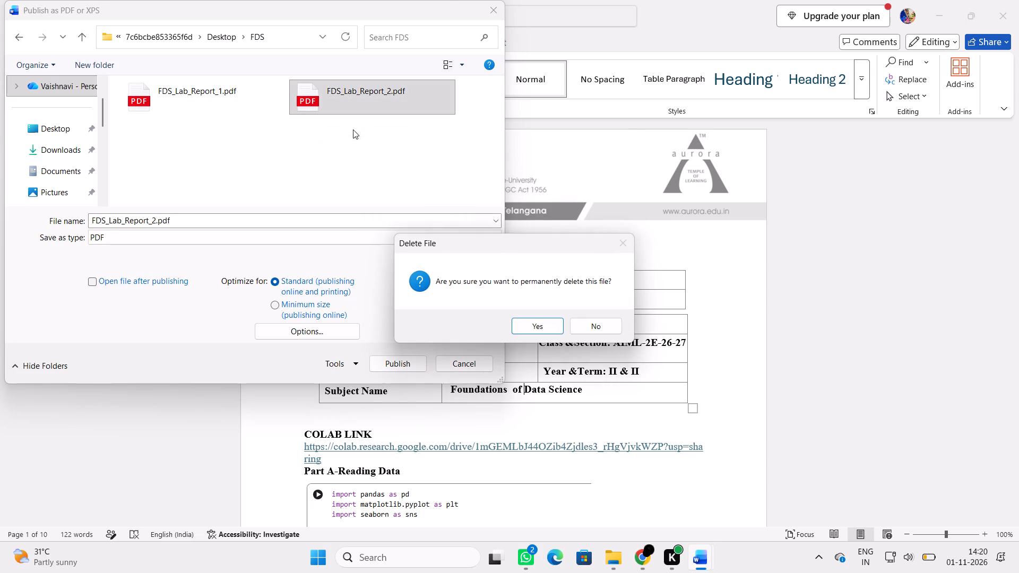
{"action": "left_click", "coordinate": [549, 329]}
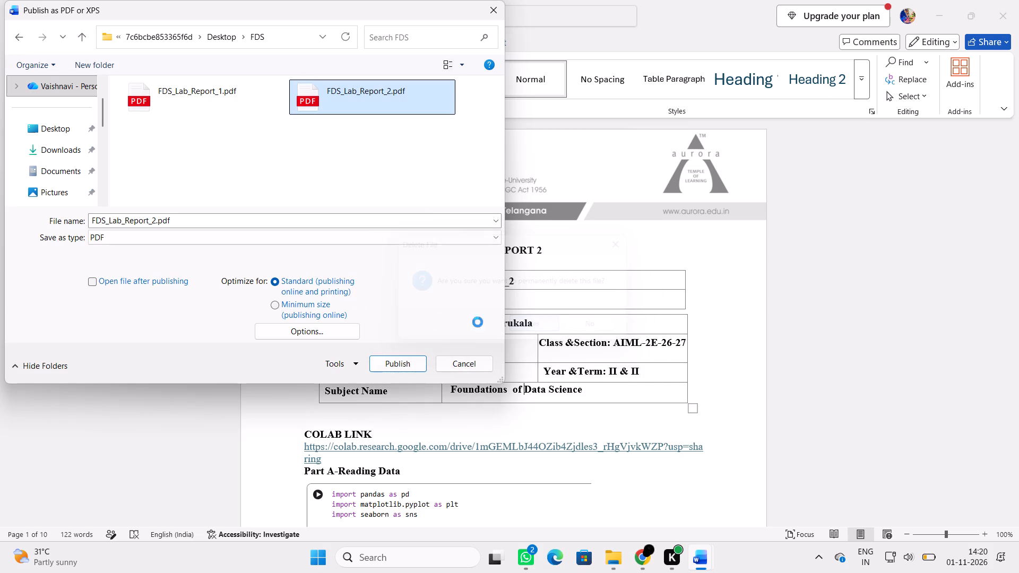
Publish the PDF in the FDS folder under the name FDS_Lab__Report_2, with a doubled underscore after Lab, and close the Word document.
{"action": "left_click", "coordinate": [390, 369]}
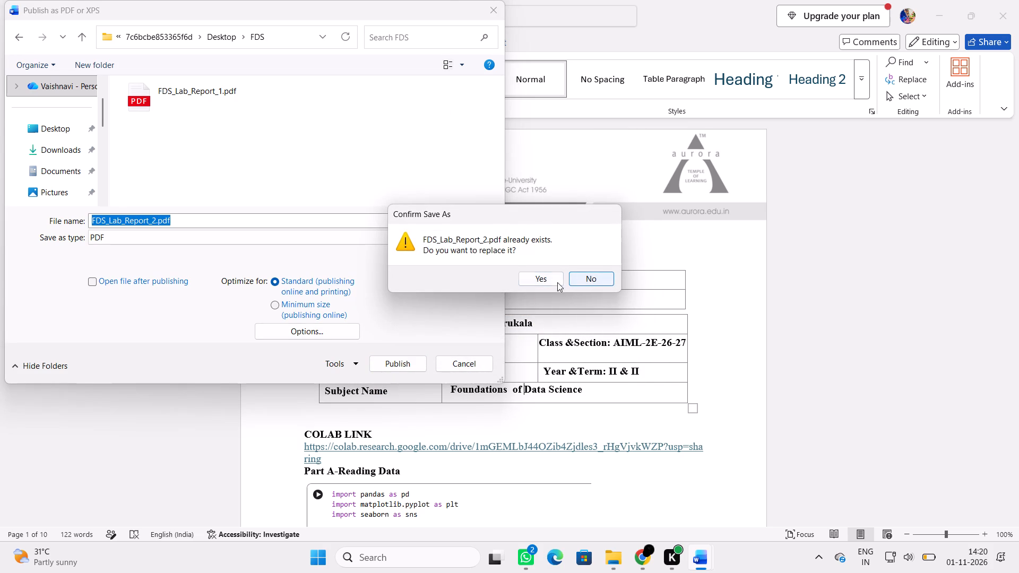
{"action": "left_click", "coordinate": [584, 281]}
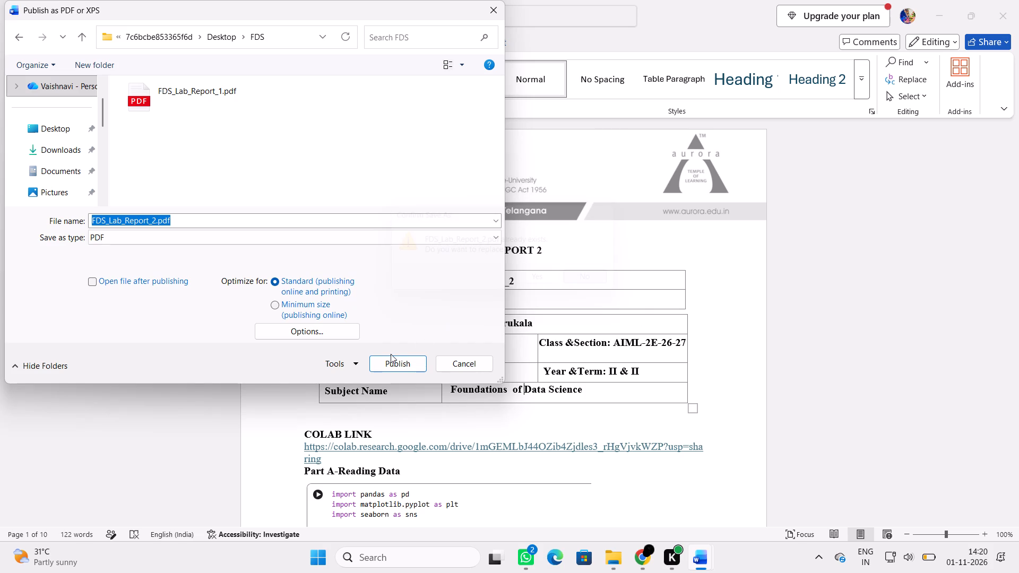
{"action": "left_click", "coordinate": [130, 215]}
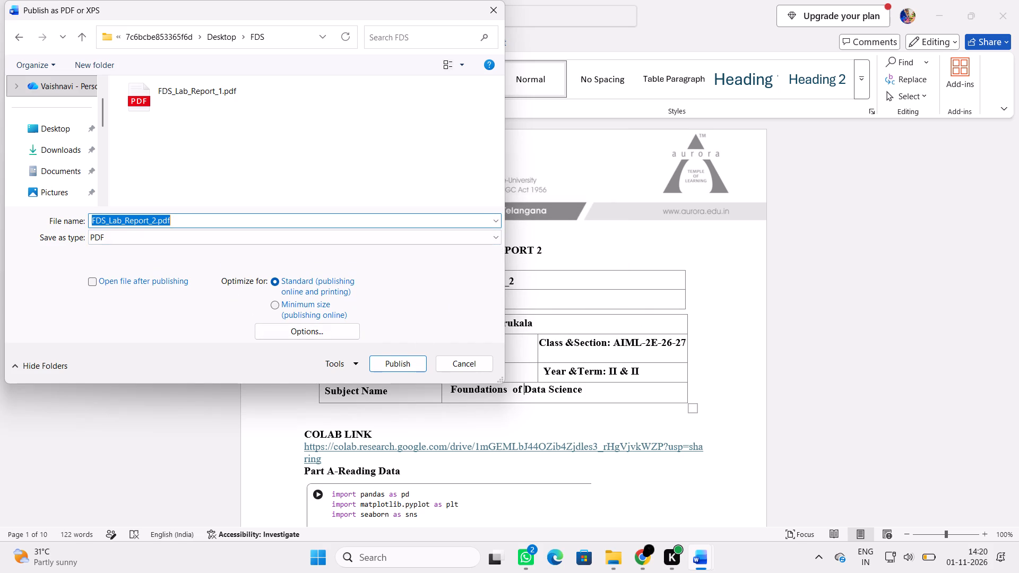
{"action": "left_click", "coordinate": [127, 219]}
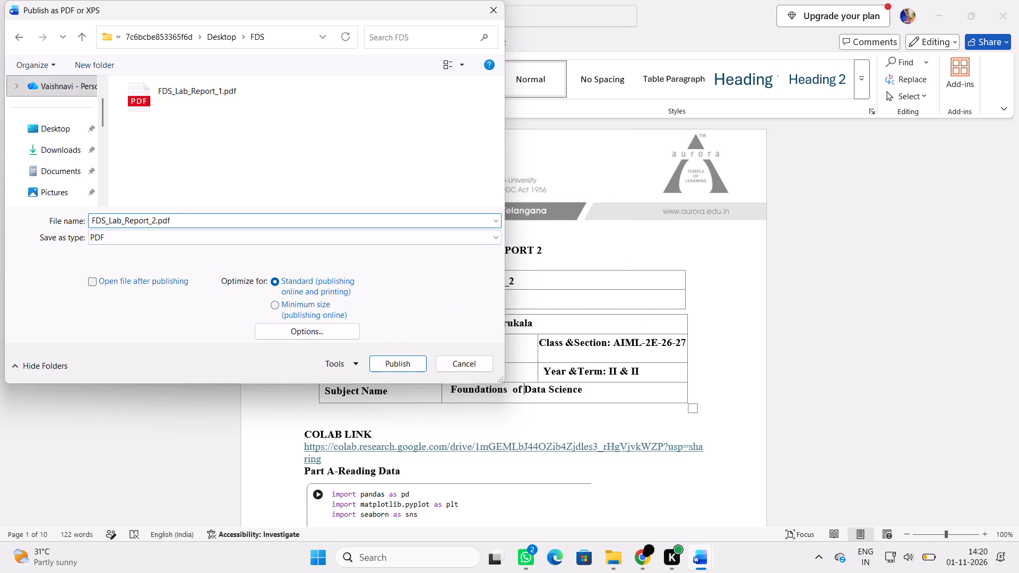
{"action": "key", "text": "shift+underscore"}
{"action": "key", "text": "Return"}
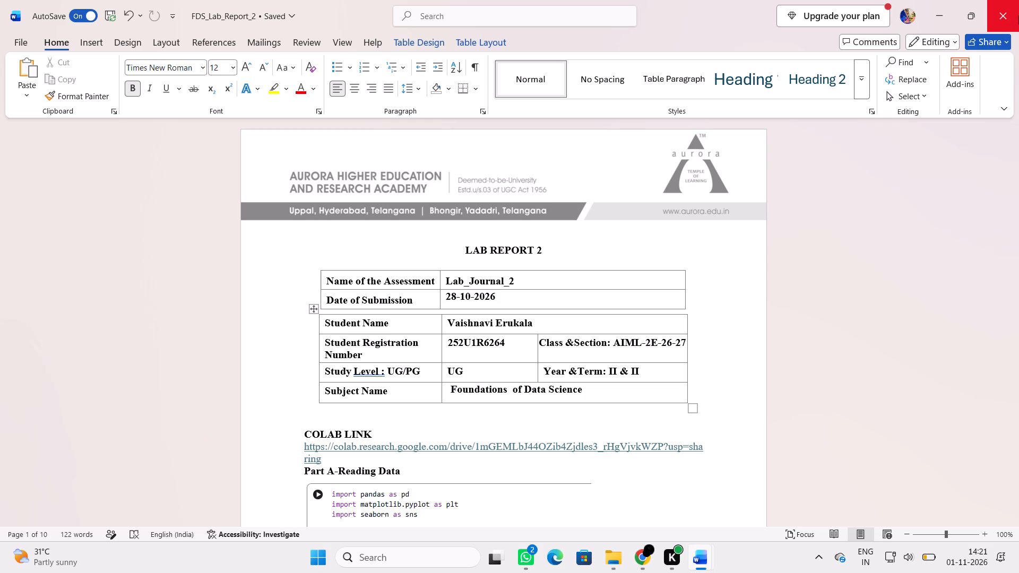
{"action": "left_click", "coordinate": [1009, 7]}
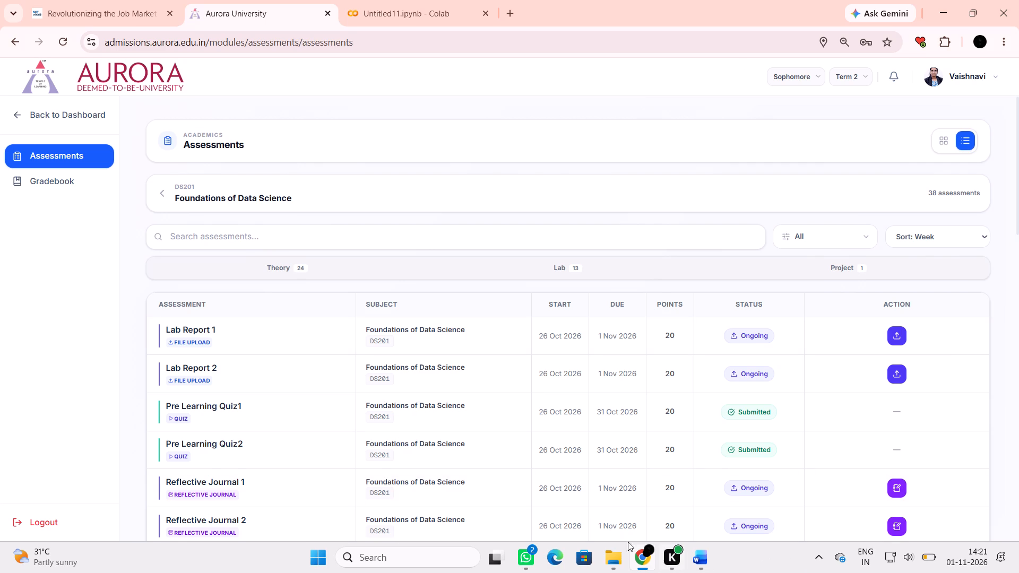
Permanently delete the FDS_Lab_Report_1 PDF from the FDS folder.
{"action": "left_click", "coordinate": [614, 559]}
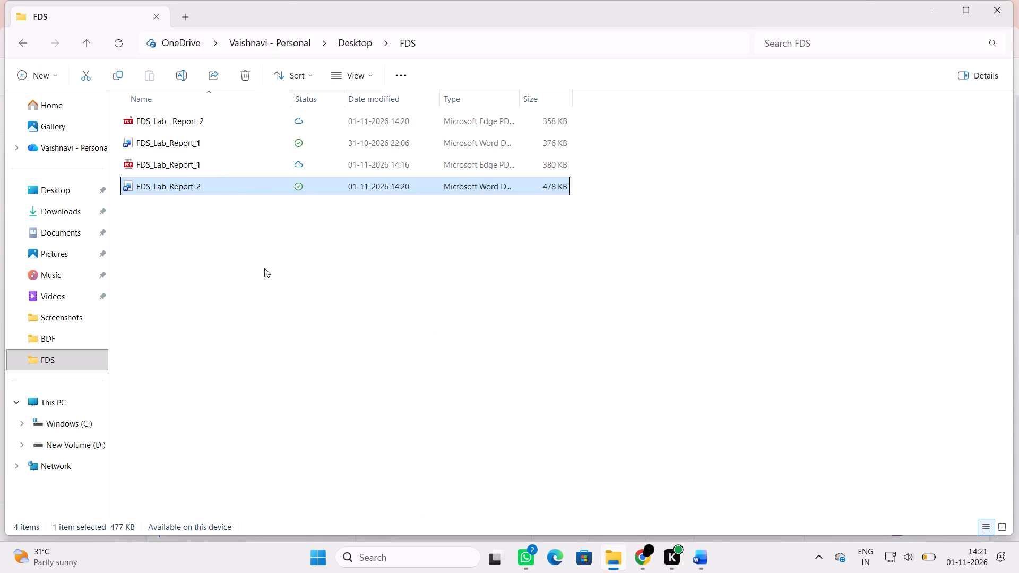
{"action": "left_click", "coordinate": [202, 166]}
{"action": "left_click", "coordinate": [251, 75]}
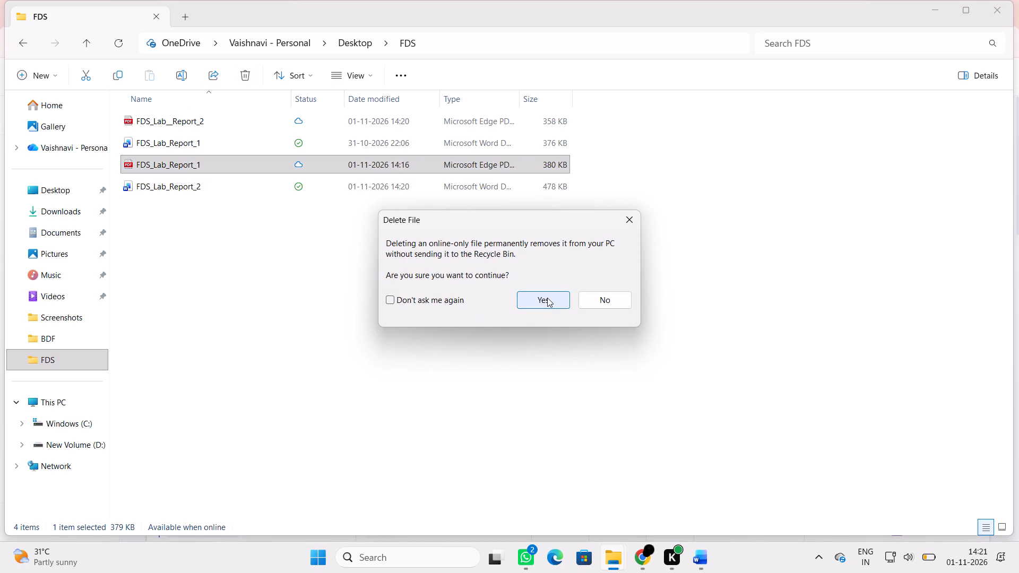
{"action": "left_click", "coordinate": [547, 298]}
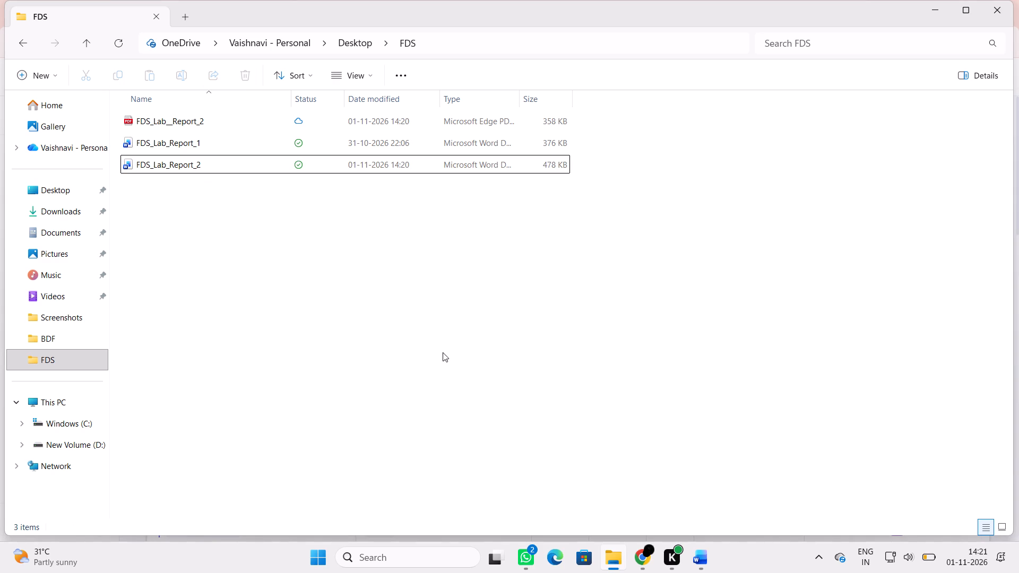
Open the FDS_Lab_Report_1 Word document from the FDS folder.
{"action": "double_click", "coordinate": [205, 147]}
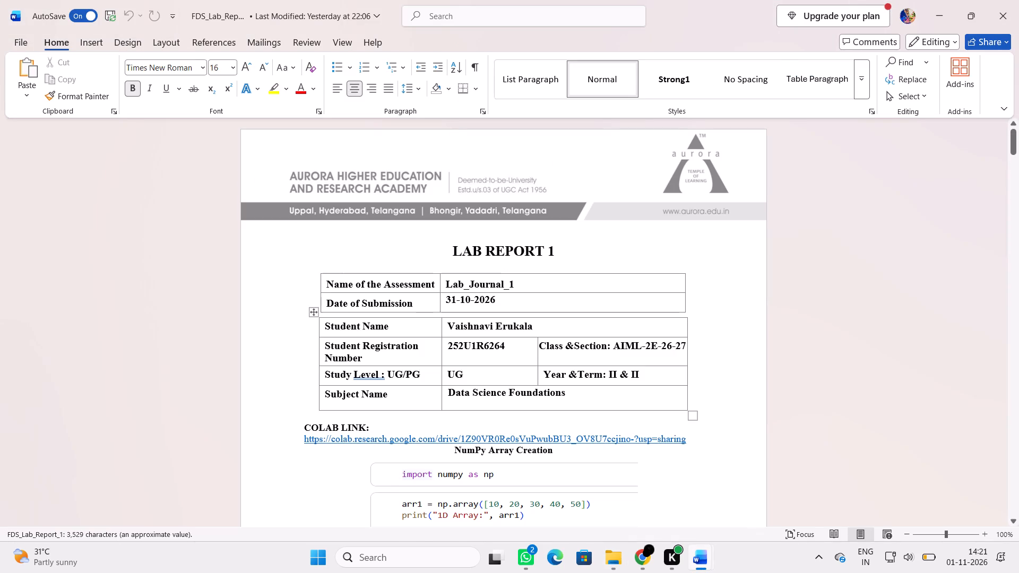
Reword the subject name in the Lab Report 1 details table as Foundations of Data Science, moving the existing word Foundations to the front.
{"action": "left_click_drag", "start_coordinate": [508, 393], "coordinate": [525, 392]}
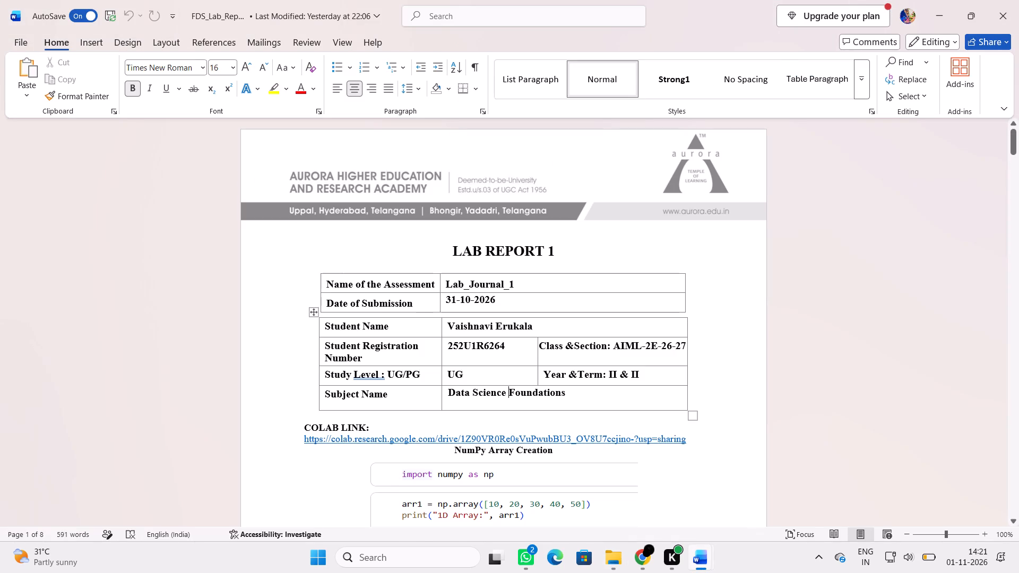
{"action": "left_click_drag", "start_coordinate": [525, 392], "coordinate": [566, 394]}
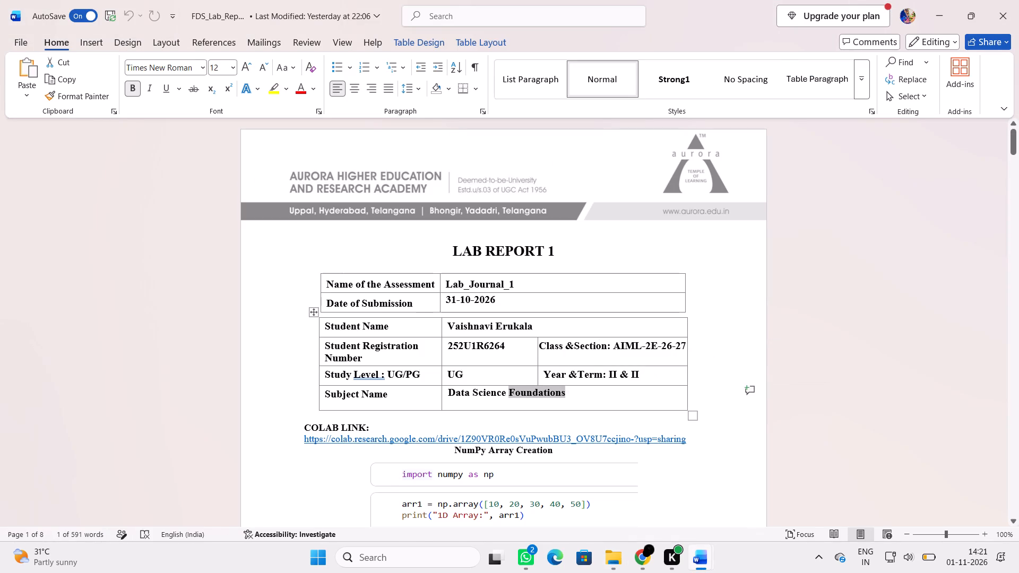
{"action": "key", "text": "ctrl+x"}
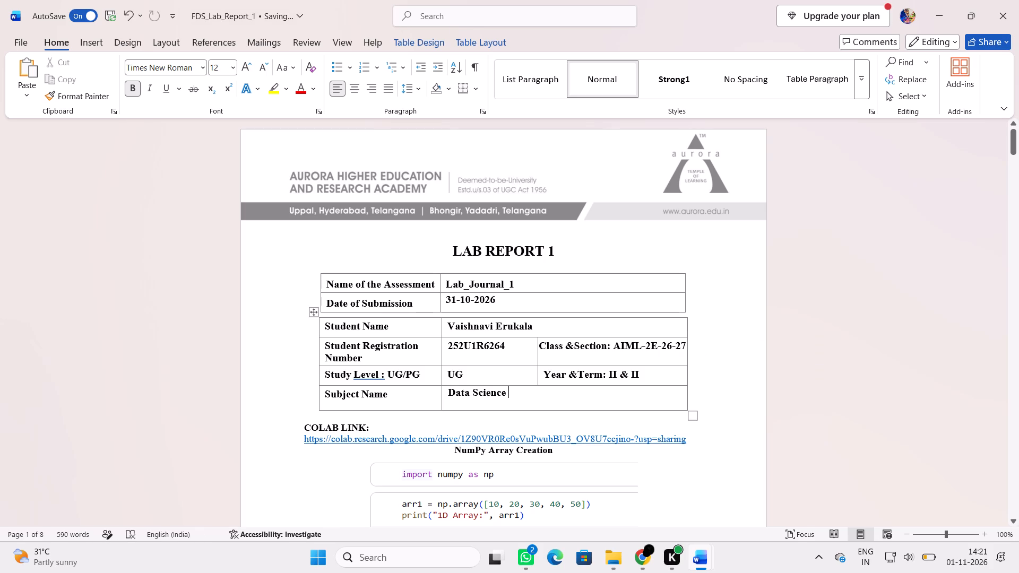
{"action": "left_click", "coordinate": [450, 395]}
{"action": "key", "text": "ctrl+v"}
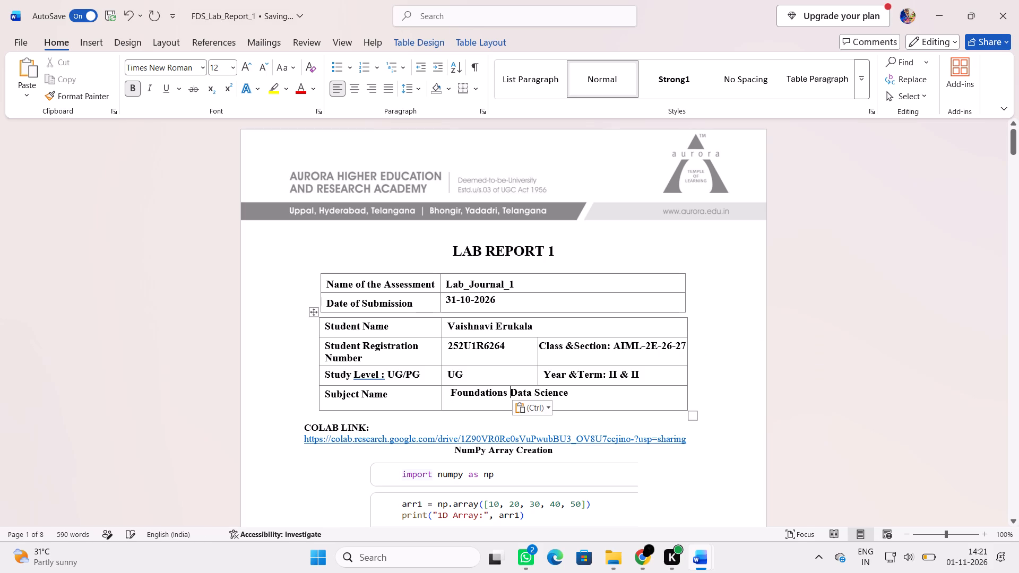
{"action": "key", "text": "o"}
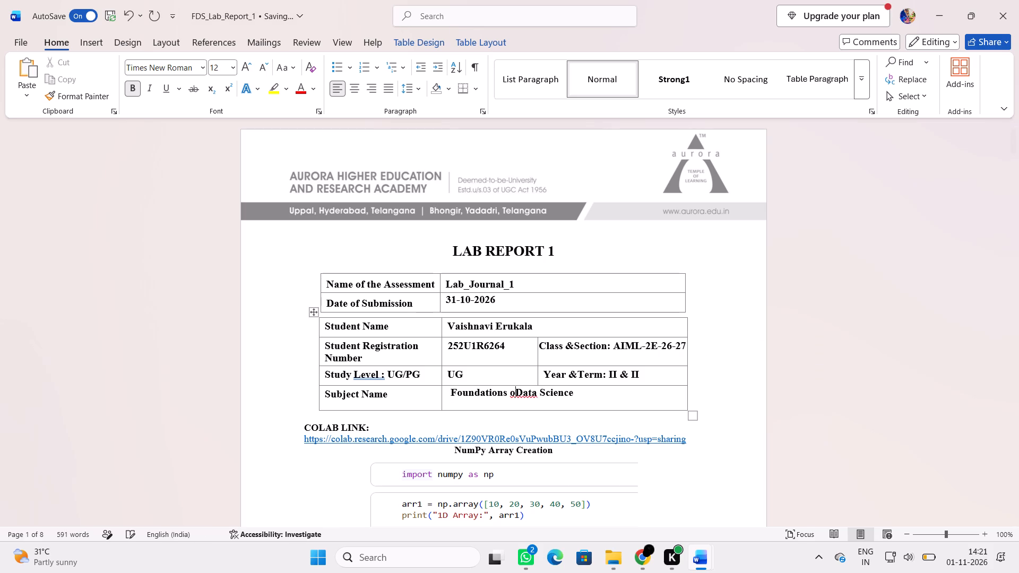
{"action": "type", "text": "f"}
{"action": "key", "text": "space"}
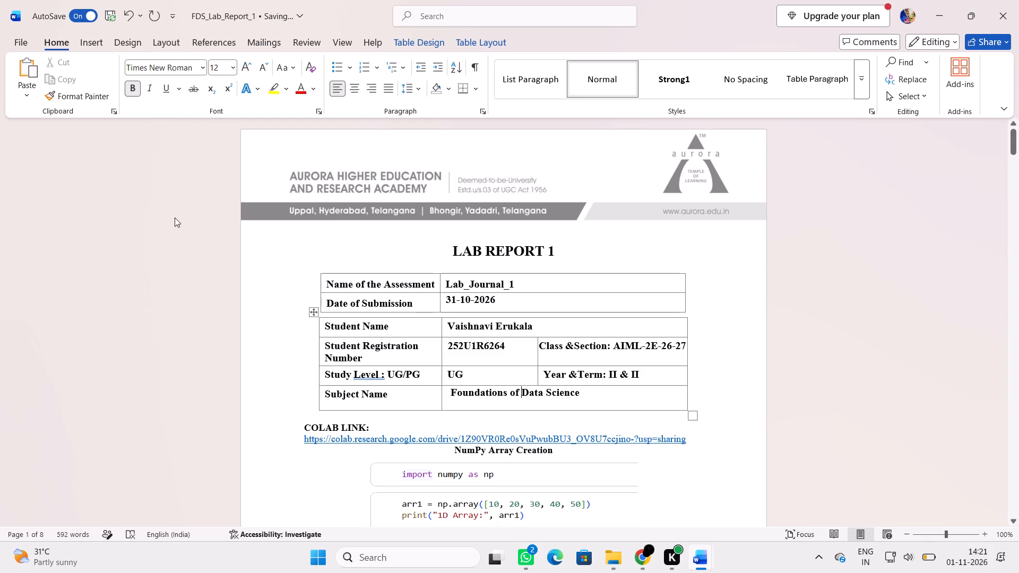
{"action": "left_click", "coordinate": [162, 291]}
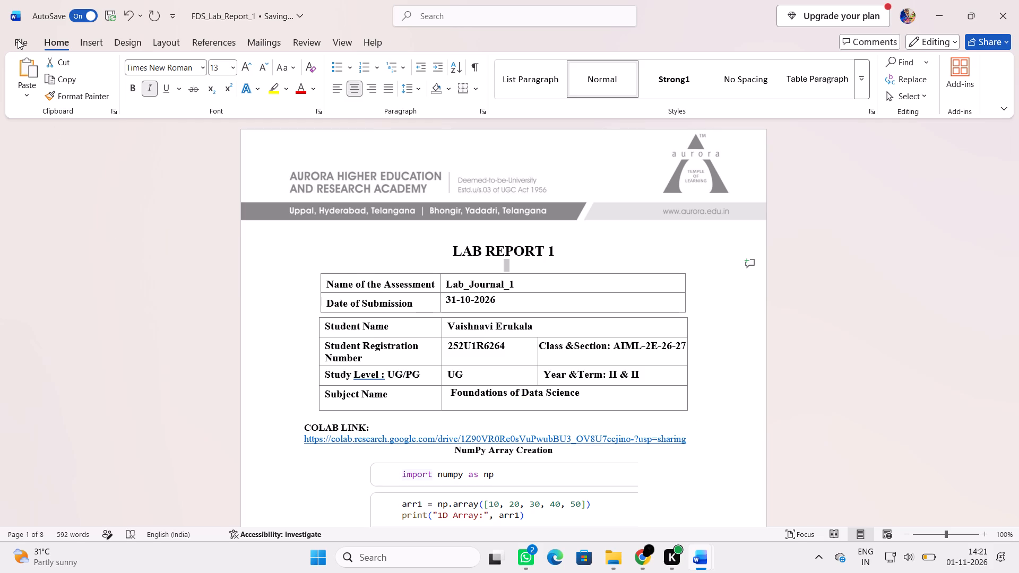
Export the report as a PDF named FDS_Lab_Report_1 in the FDS folder and close the Word document.
{"action": "left_click", "coordinate": [17, 40]}
{"action": "left_click", "coordinate": [54, 271]}
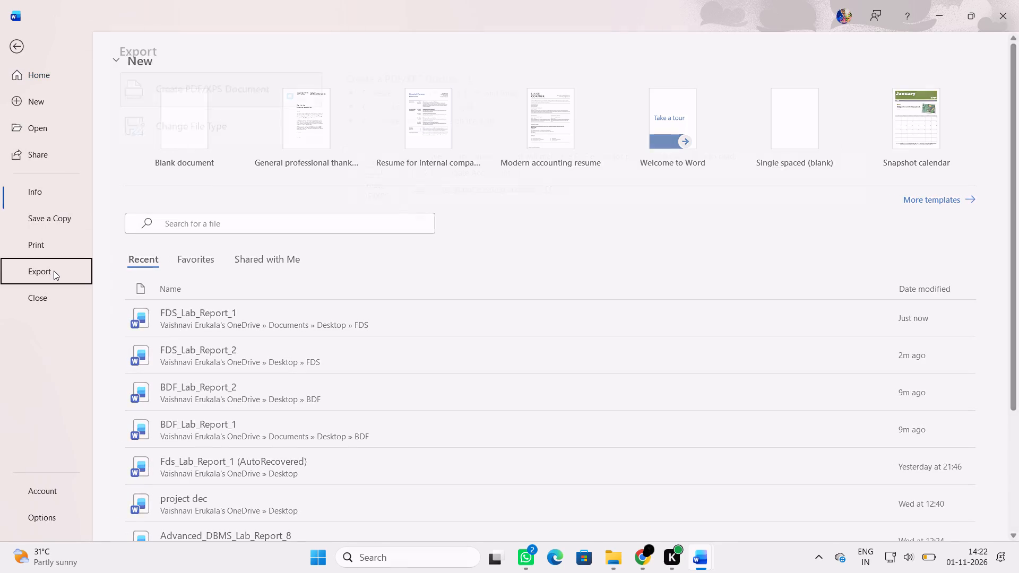
{"action": "left_click", "coordinate": [373, 181]}
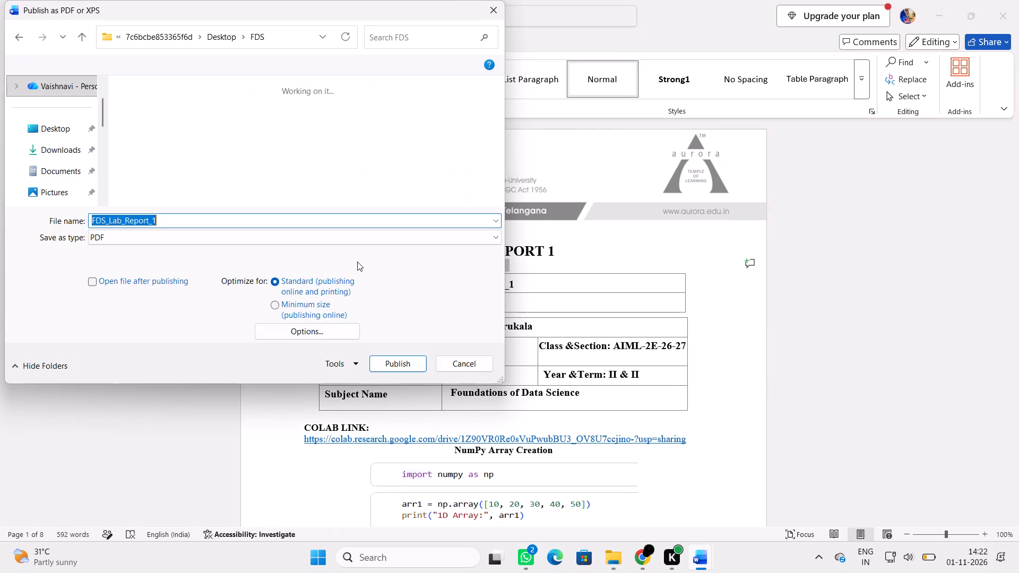
{"action": "key", "text": "backslash"}
{"action": "key", "text": "Return"}
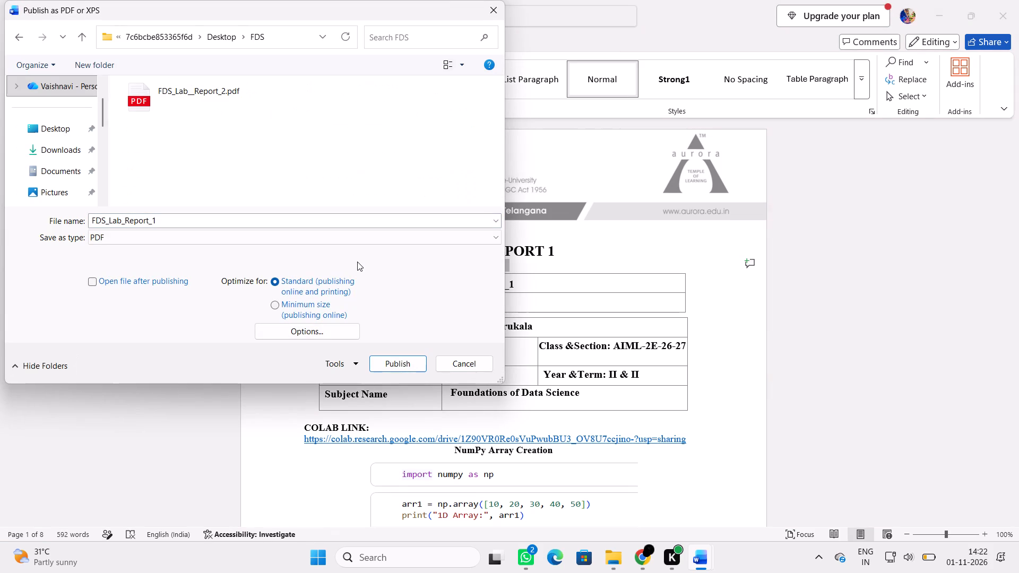
{"action": "key", "text": "Return"}
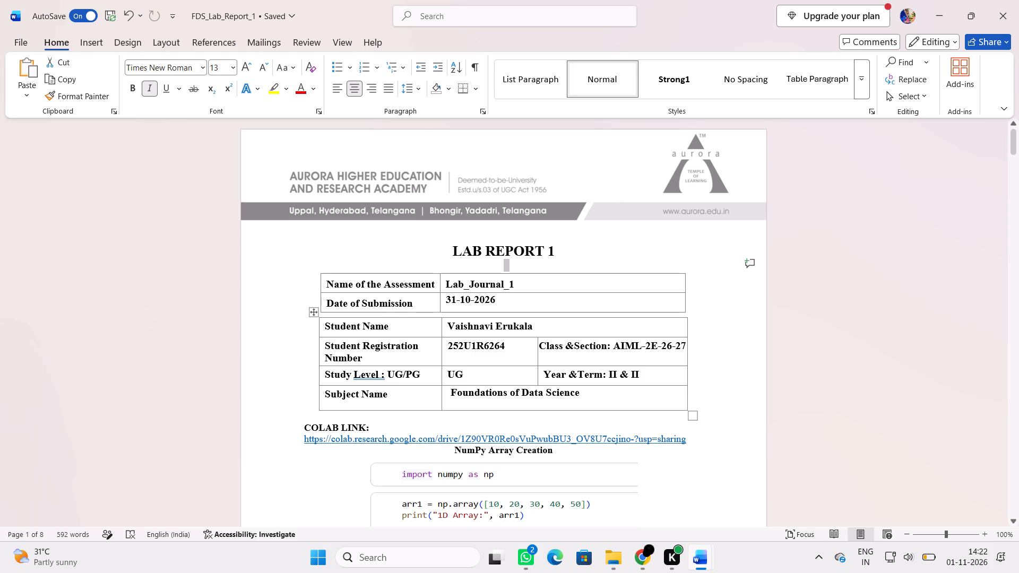
{"action": "left_click", "coordinate": [801, 304]}
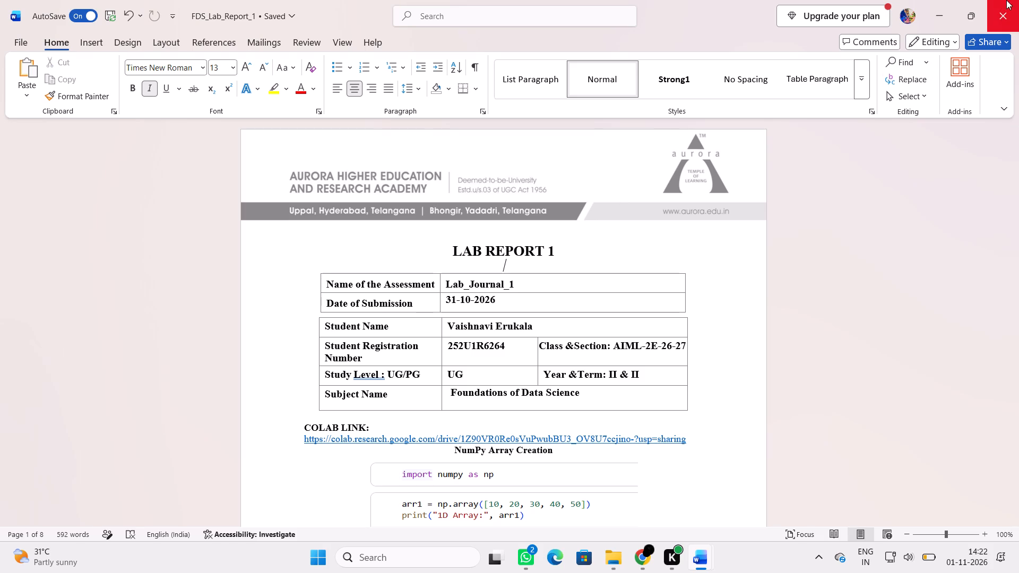
{"action": "left_click", "coordinate": [1010, 14]}
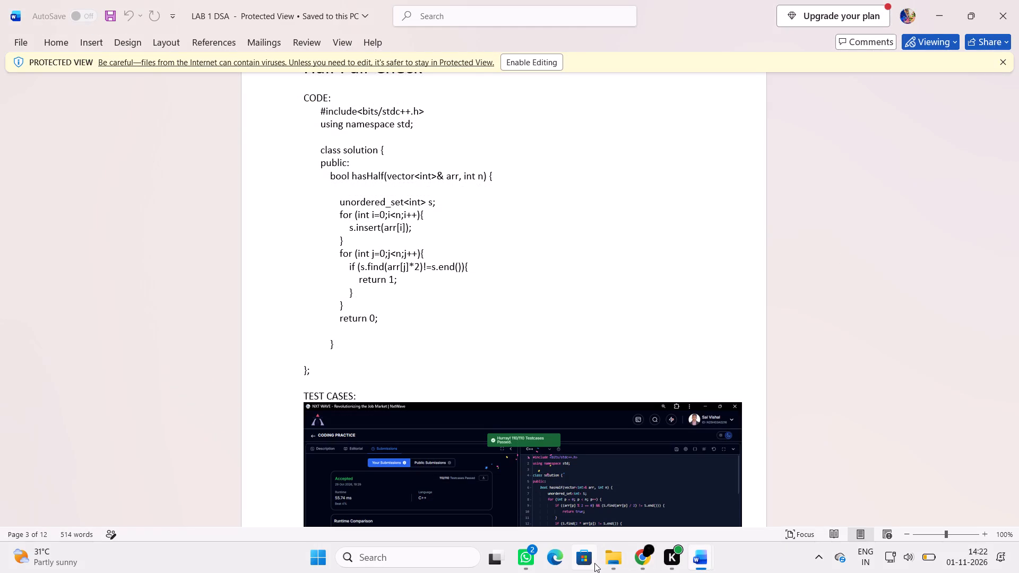
Open the FDS_Lab__Report_2 and FDS_Lab_Report_1 PDFs from the FDS folder, check their first-page details, and close the PDF viewer.
{"action": "left_click", "coordinate": [612, 563]}
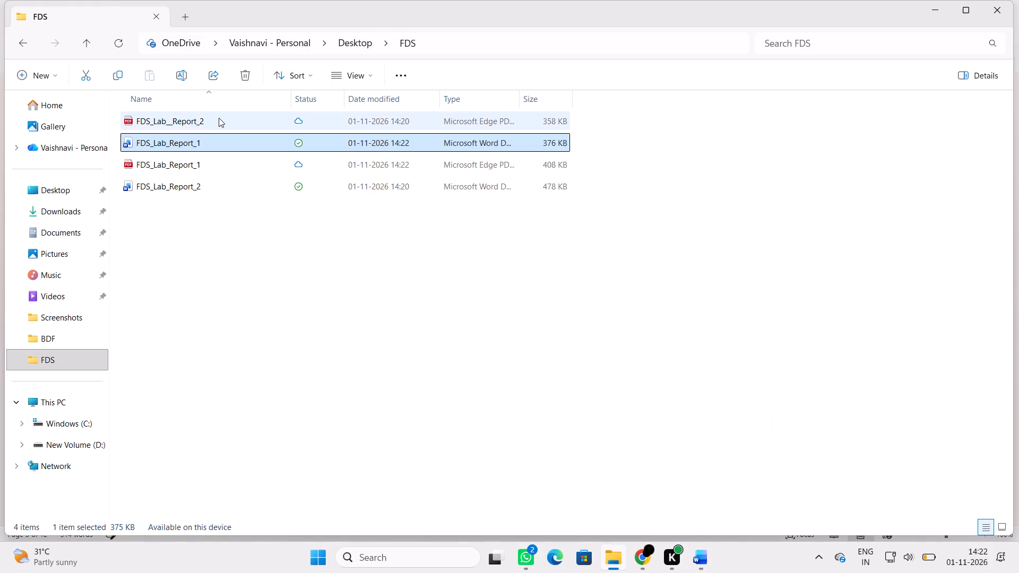
{"action": "double_click", "coordinate": [219, 118]}
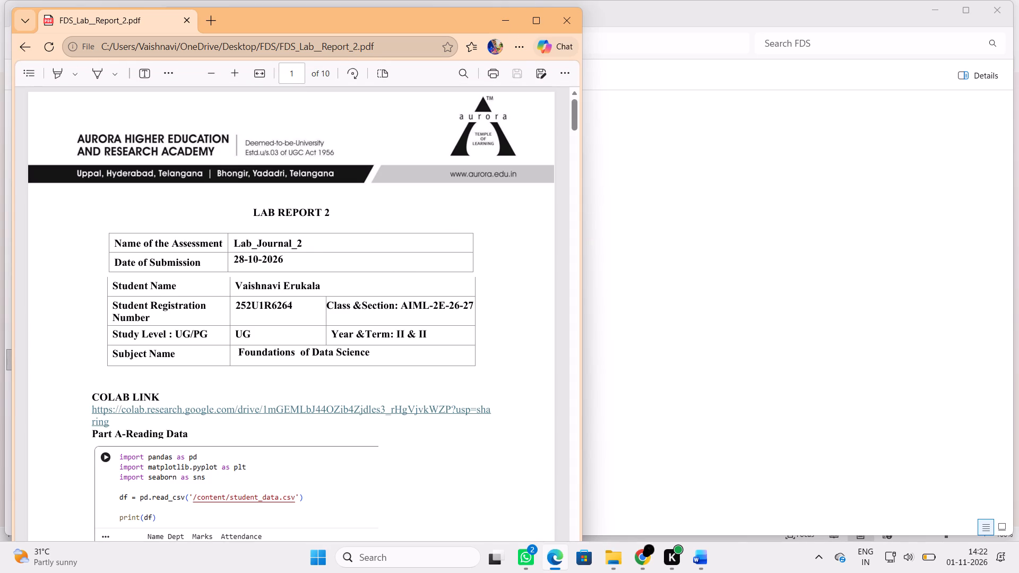
{"action": "right_click", "coordinate": [451, 243]}
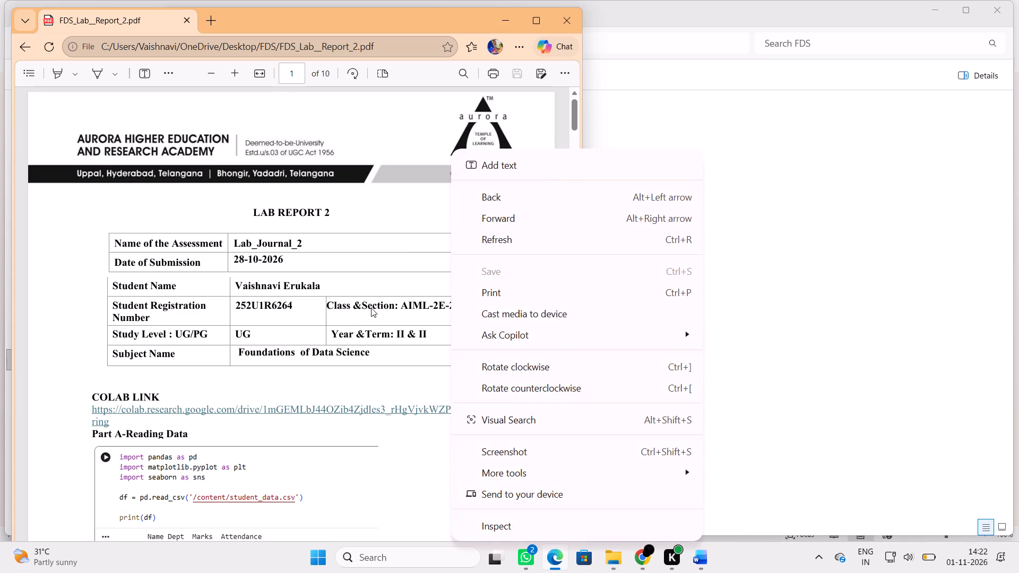
{"action": "left_click", "coordinate": [369, 306]}
{"action": "scroll", "coordinate": [309, 314], "scroll_direction": "down", "scroll_amount": 1}
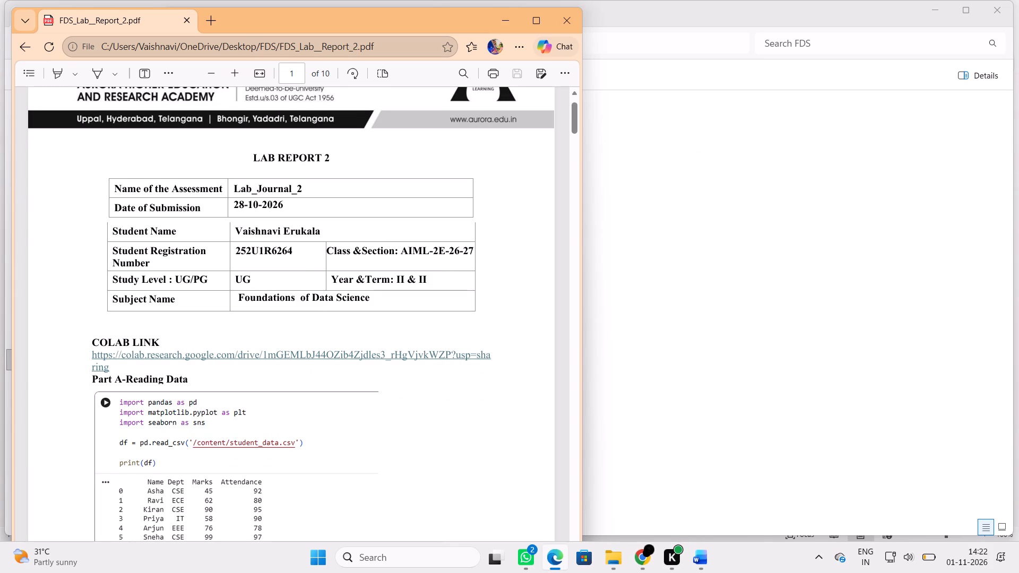
{"action": "left_click", "coordinate": [821, 238]}
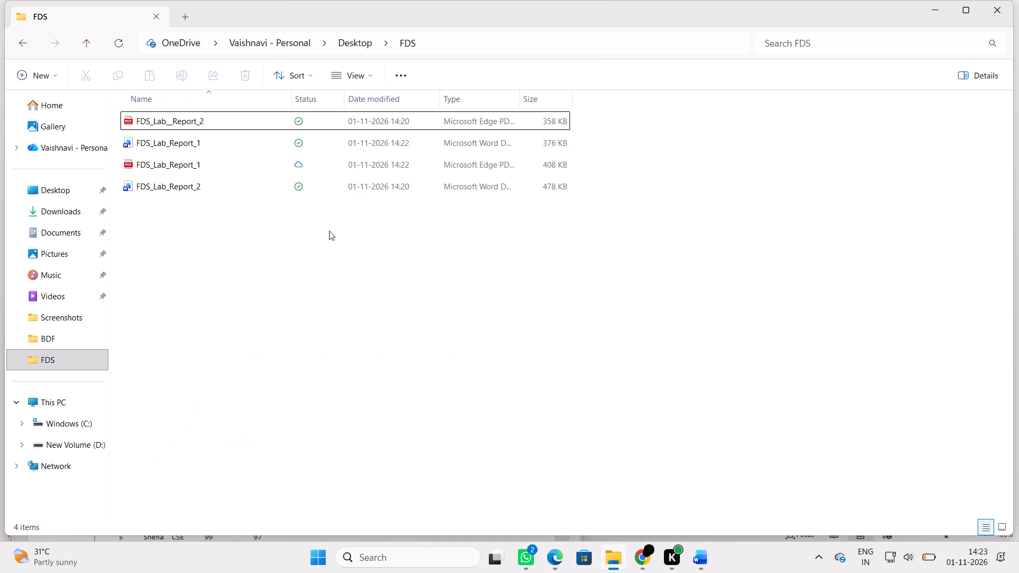
{"action": "double_click", "coordinate": [229, 166]}
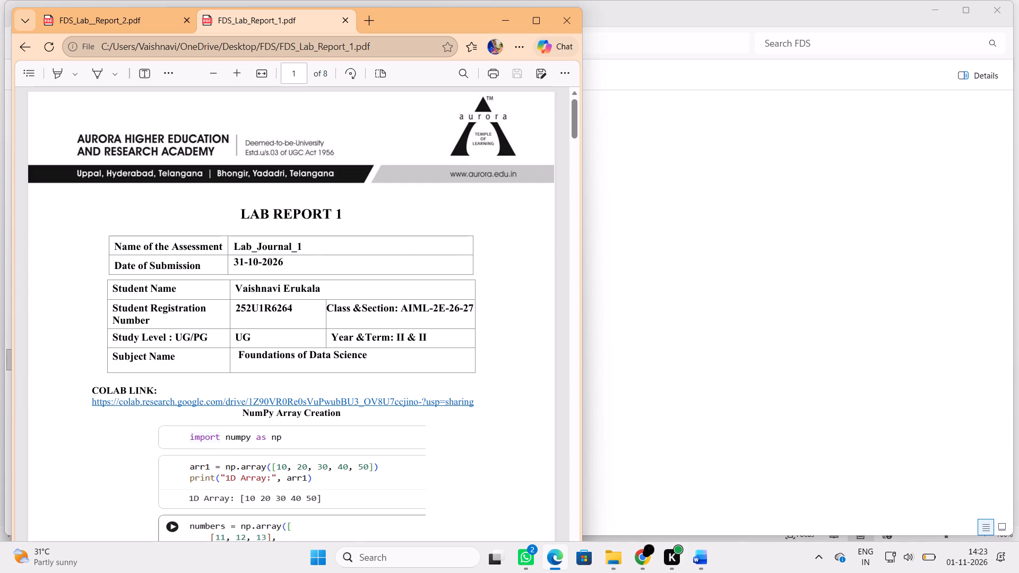
{"action": "scroll", "coordinate": [321, 355], "scroll_direction": "down", "scroll_amount": 1}
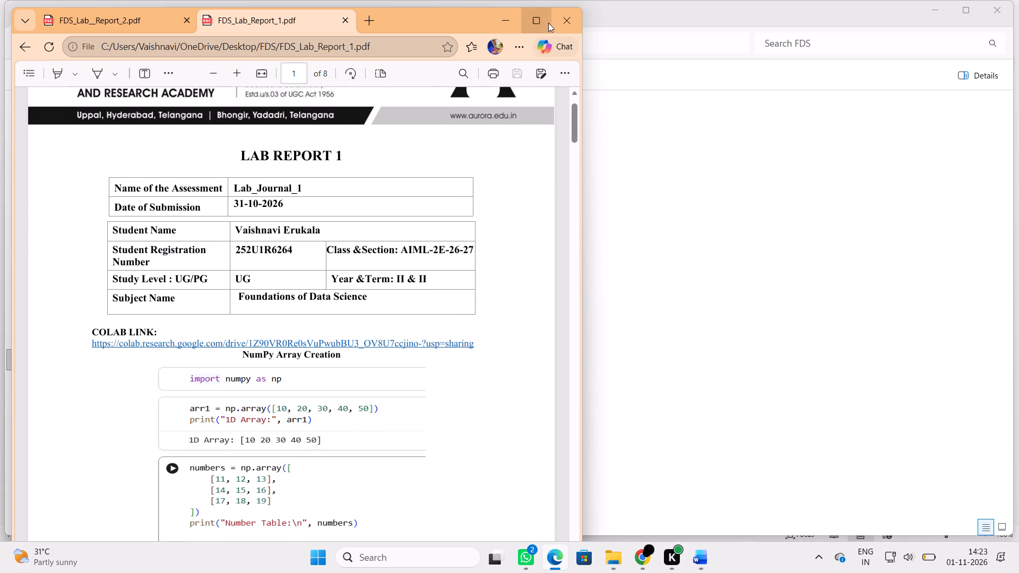
{"action": "left_click", "coordinate": [557, 19]}
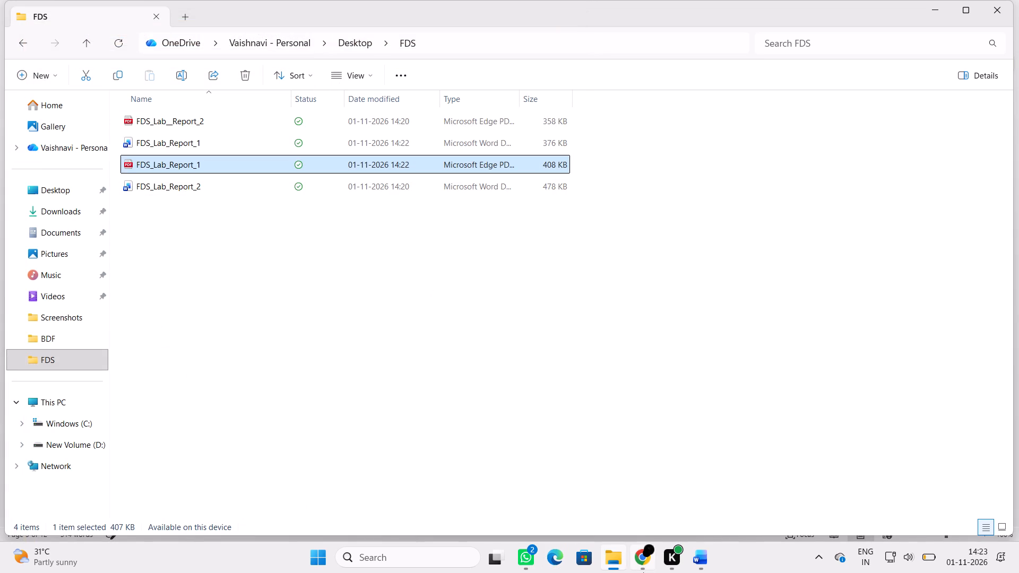
Switch to the Aurora portal in Chrome and upload FDS_Lab_Report_1 from the FDS folder for Foundations of Data Science Lab Report 1.
{"action": "left_click", "coordinate": [646, 565]}
{"action": "scroll", "coordinate": [333, 393], "scroll_direction": "down", "scroll_amount": 1}
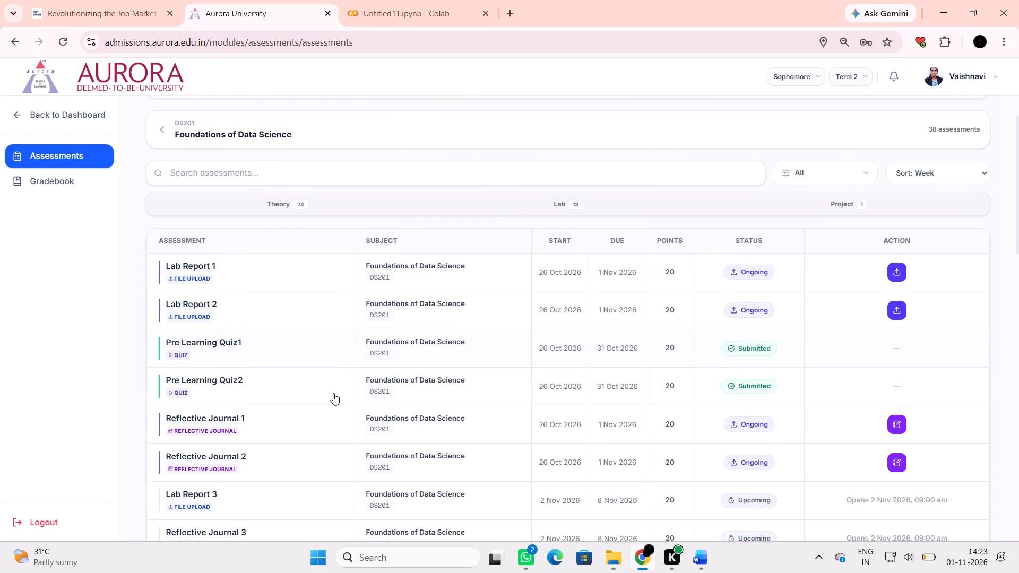
{"action": "left_click", "coordinate": [904, 270]}
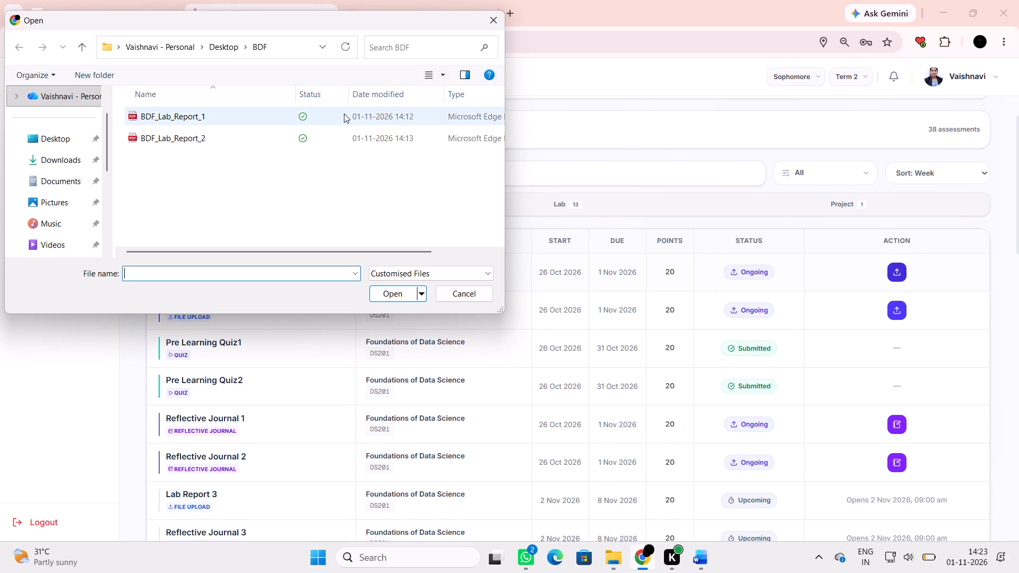
{"action": "scroll", "coordinate": [41, 230], "scroll_direction": "down", "scroll_amount": 1}
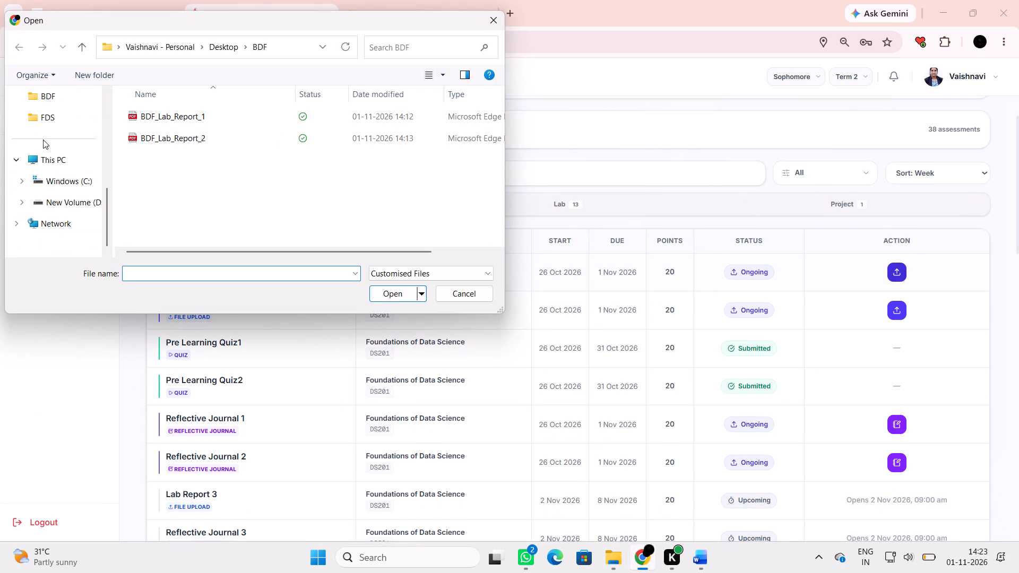
{"action": "left_click", "coordinate": [50, 123]}
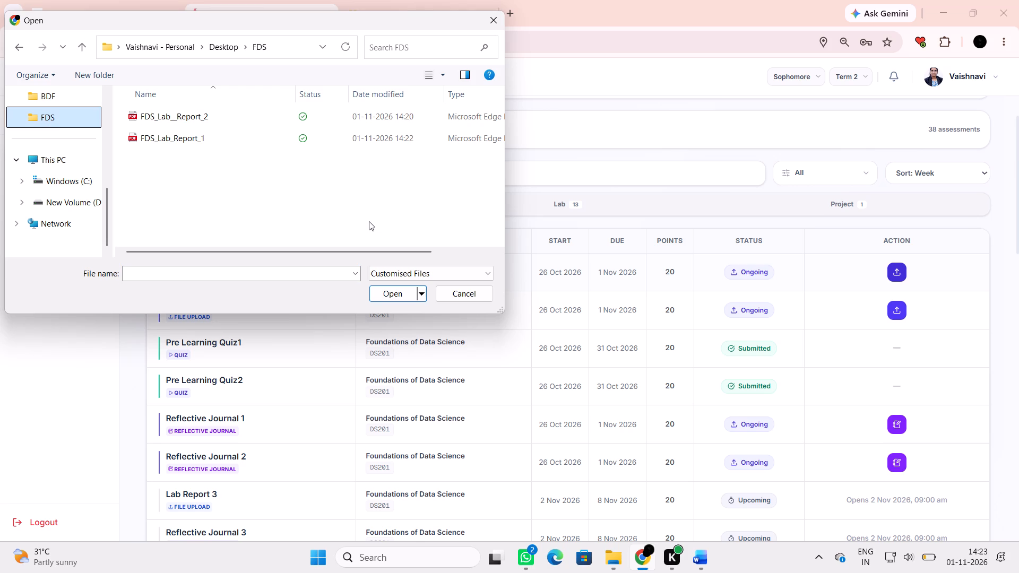
{"action": "left_click", "coordinate": [311, 145]}
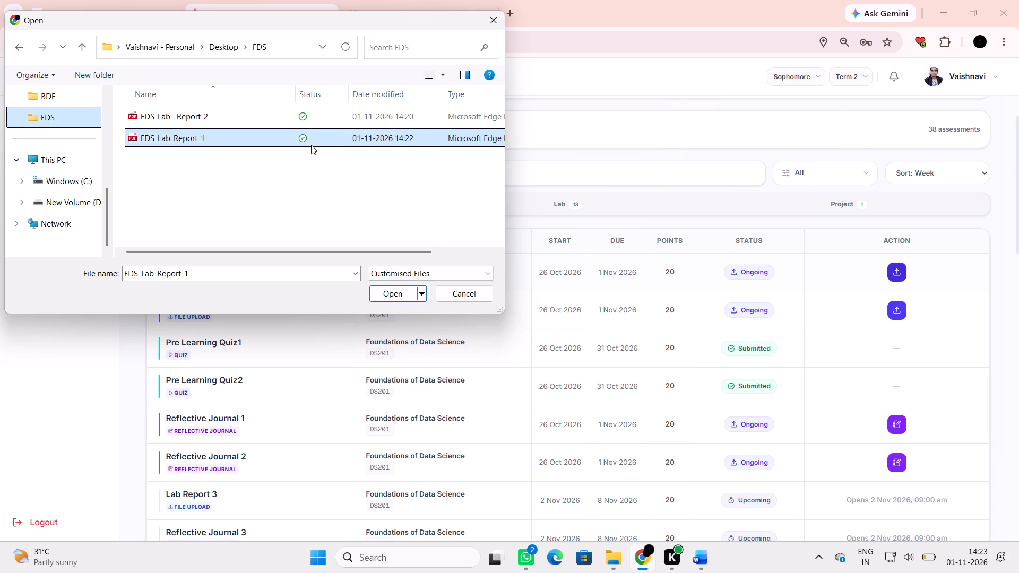
{"action": "left_click", "coordinate": [405, 291]}
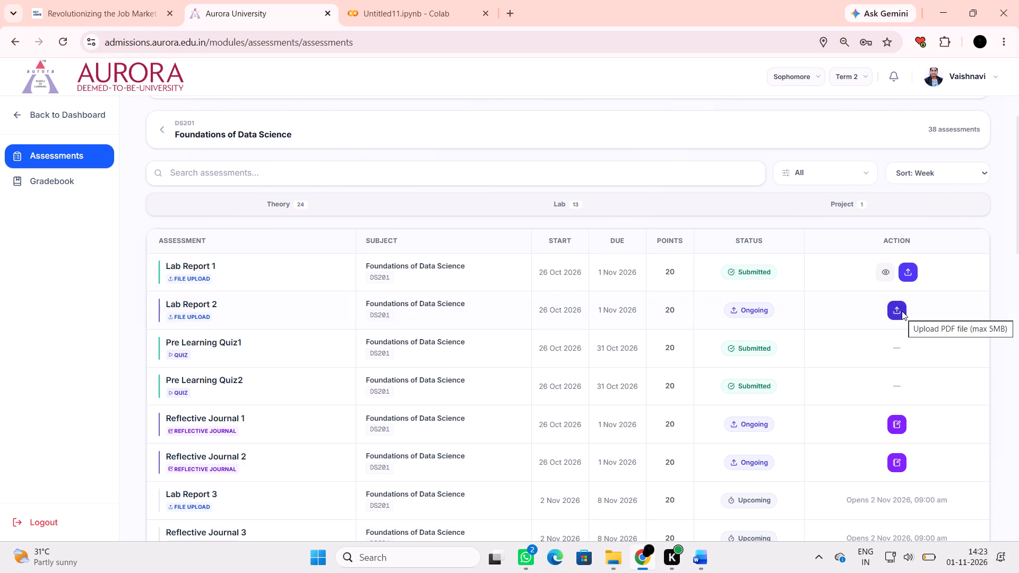
Upload the FDS_Lab__Report_2 PDF from the FDS folder as the submission for Lab Report 2.
{"action": "left_click", "coordinate": [896, 311]}
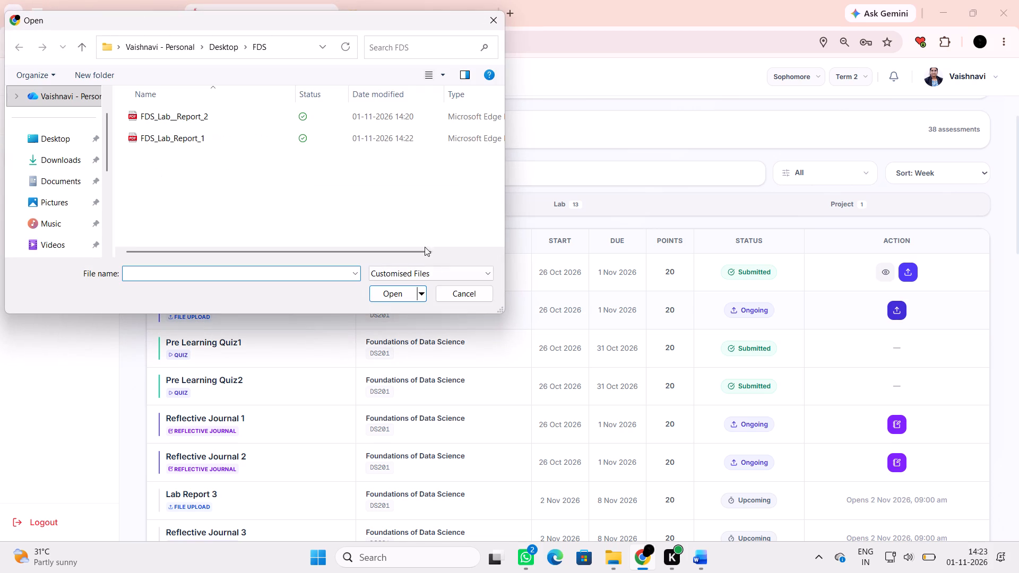
{"action": "left_click", "coordinate": [299, 120]}
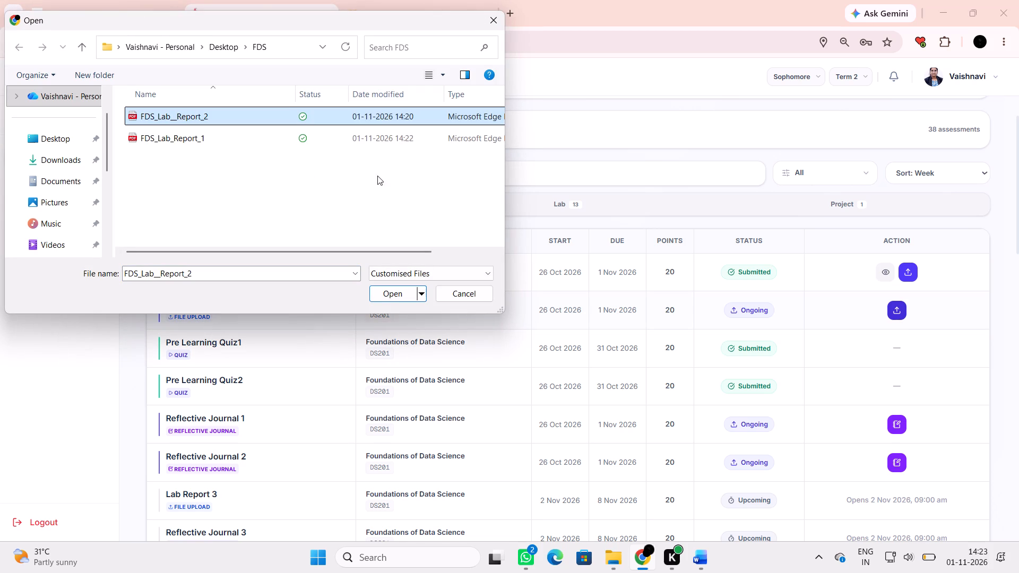
{"action": "left_click", "coordinate": [404, 291]}
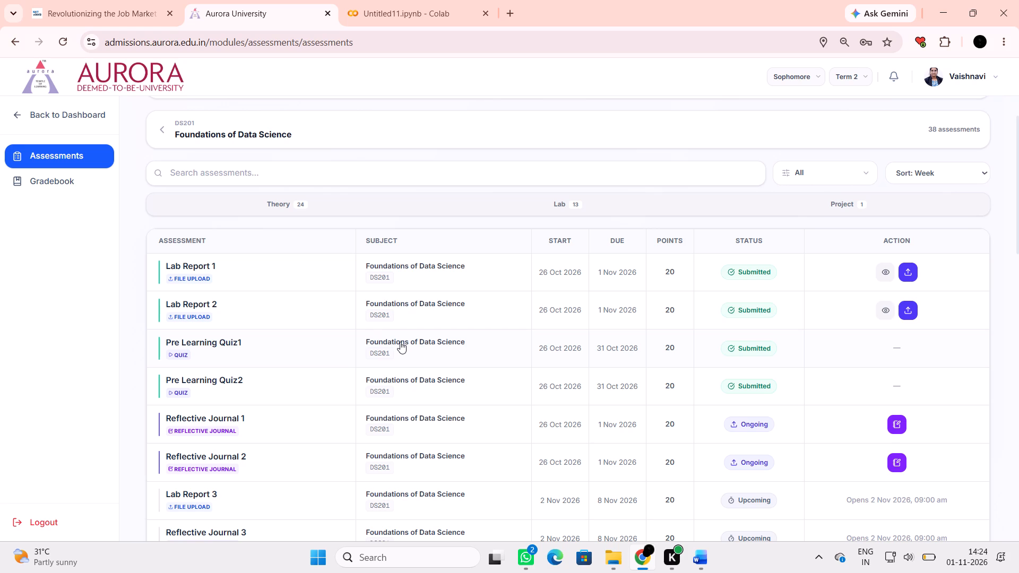
View the submitted Lab Report 2 file, check its first-page details, and close it to return to the assessments list.
{"action": "left_click", "coordinate": [885, 312]}
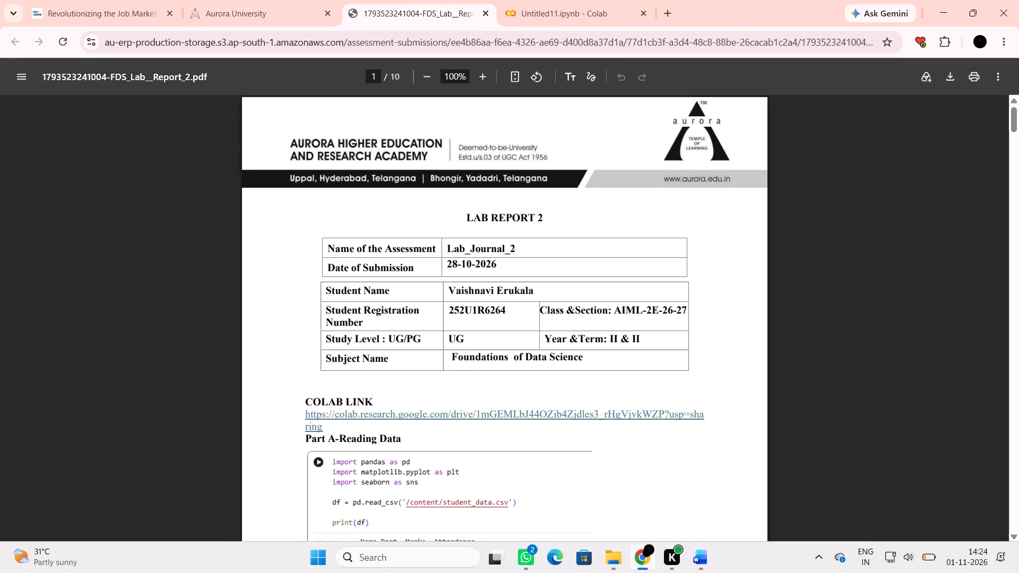
{"action": "scroll", "coordinate": [525, 286], "scroll_direction": "down", "scroll_amount": 3}
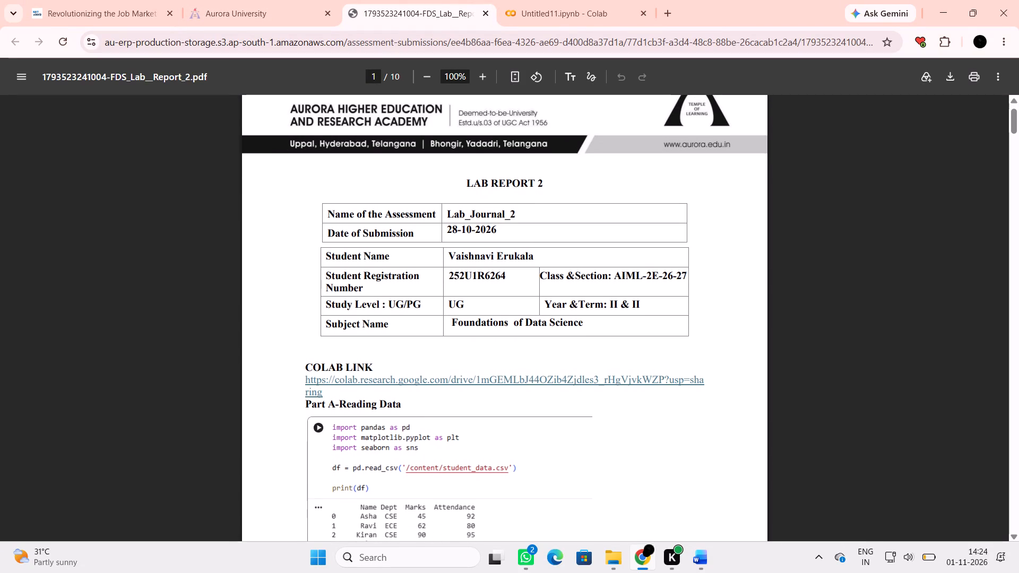
{"action": "scroll", "coordinate": [525, 286], "scroll_direction": "down", "scroll_amount": 1}
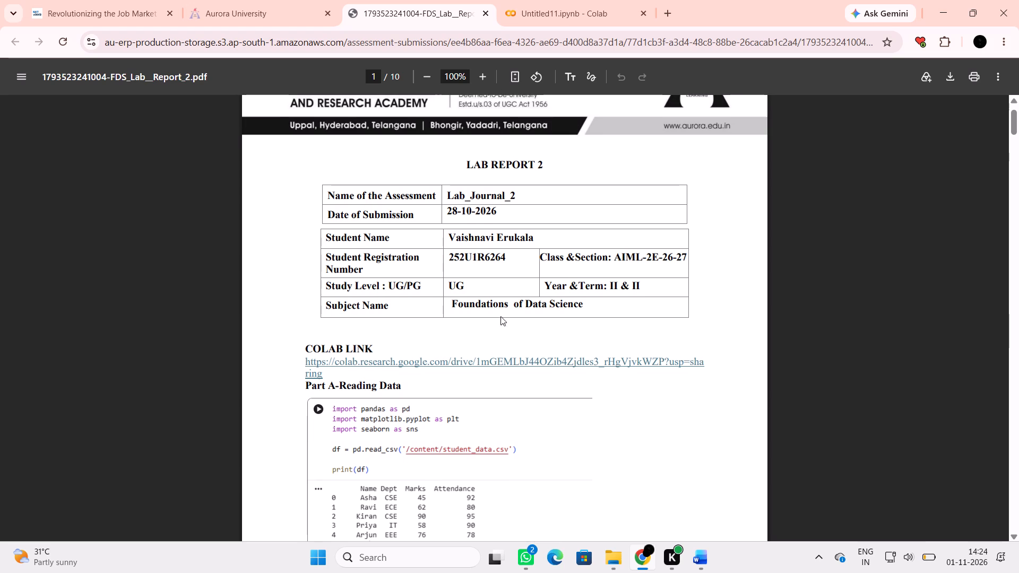
{"action": "scroll", "coordinate": [500, 316], "scroll_direction": "down", "scroll_amount": 1}
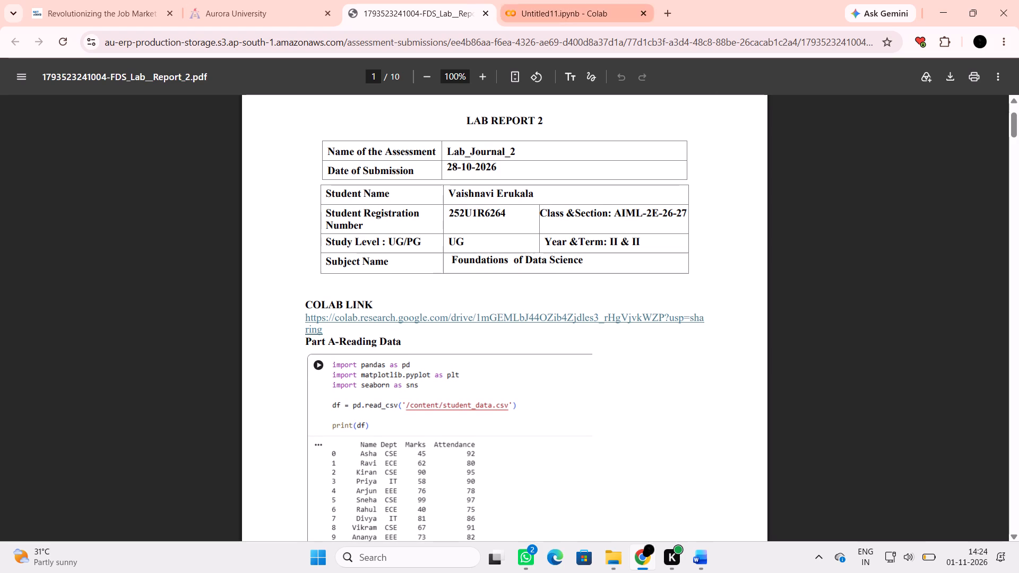
{"action": "left_click", "coordinate": [484, 17]}
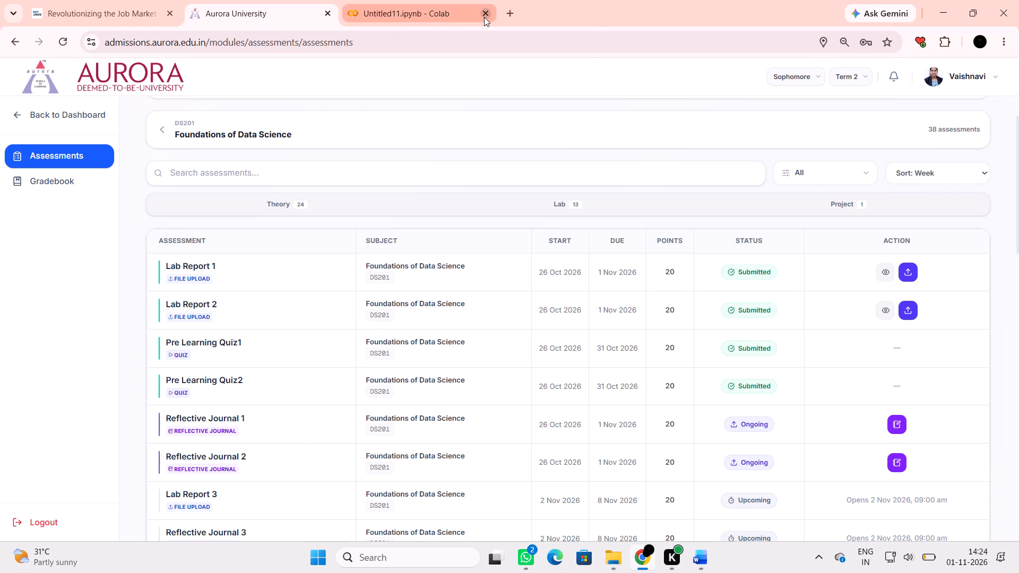